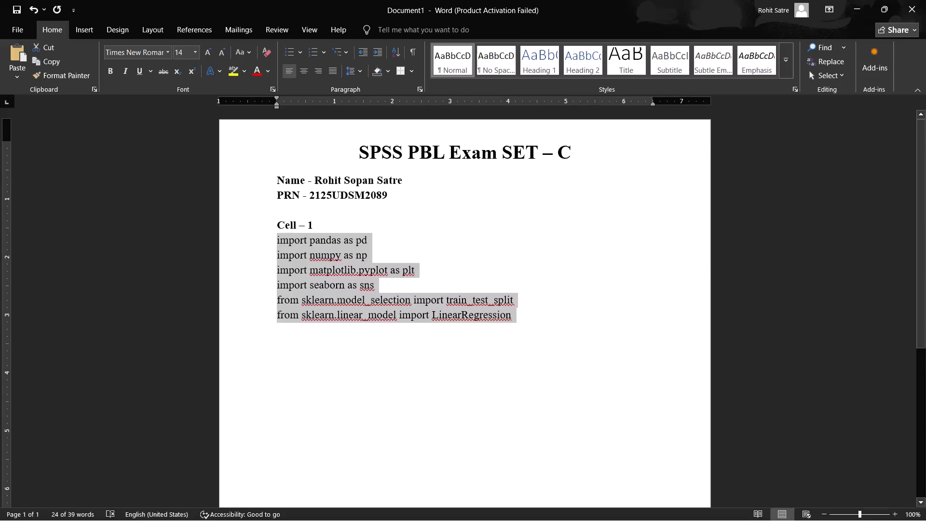
# Add the bold heading "Cell – 2" below the import code, leaving a blank line before it.
pyautogui.click(526, 325)
pyautogui.press('Return')
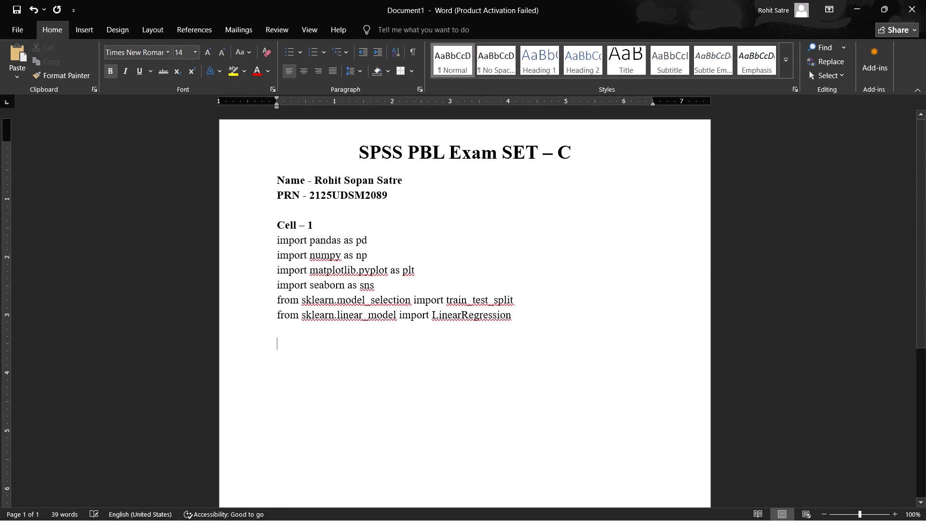
pyautogui.write('Ce')
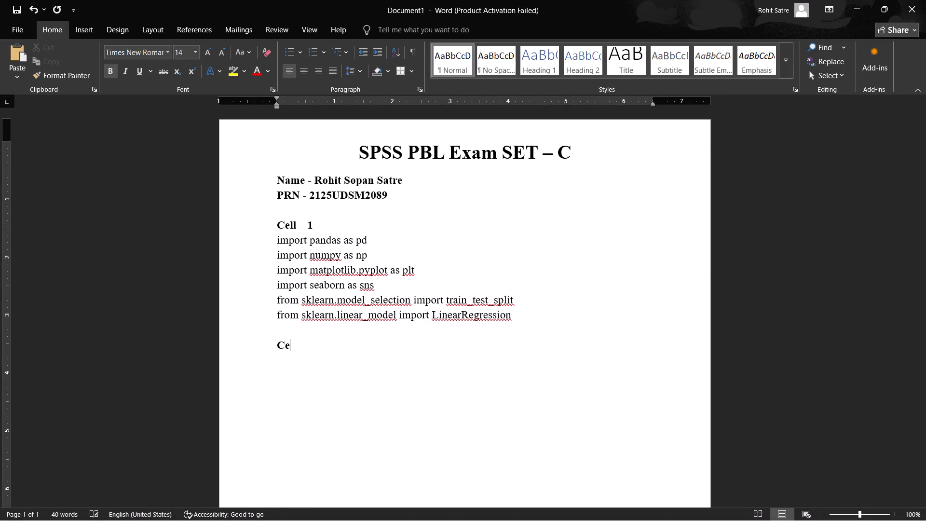
pyautogui.write('ll')
pyautogui.press('space')
pyautogui.write('- 2')
pyautogui.press('Return')
# Capture the files.upload() and pd.read_csv('insurance.csv') cells from the Colab notebook in Chrome and paste the image under Cell – 2 in Word.
pyautogui.hotkey('alt', 'Tab')
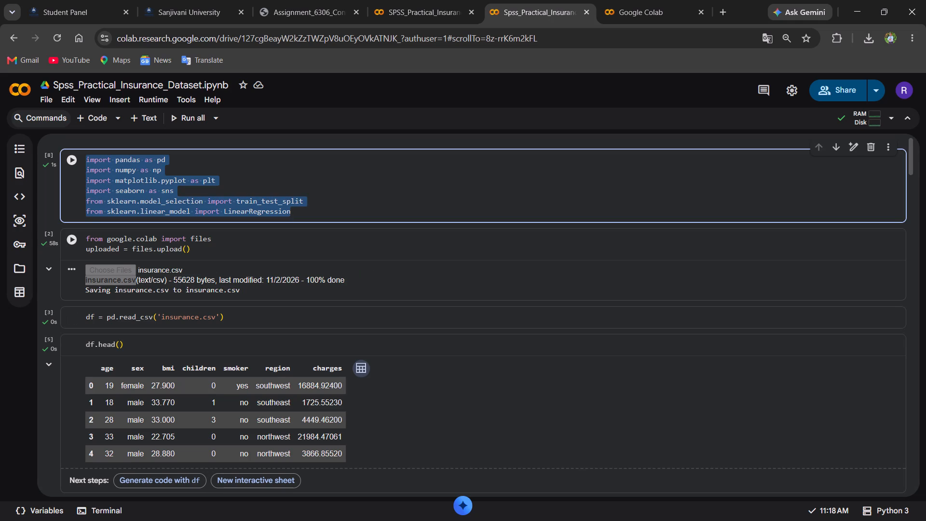
pyautogui.press('Print')
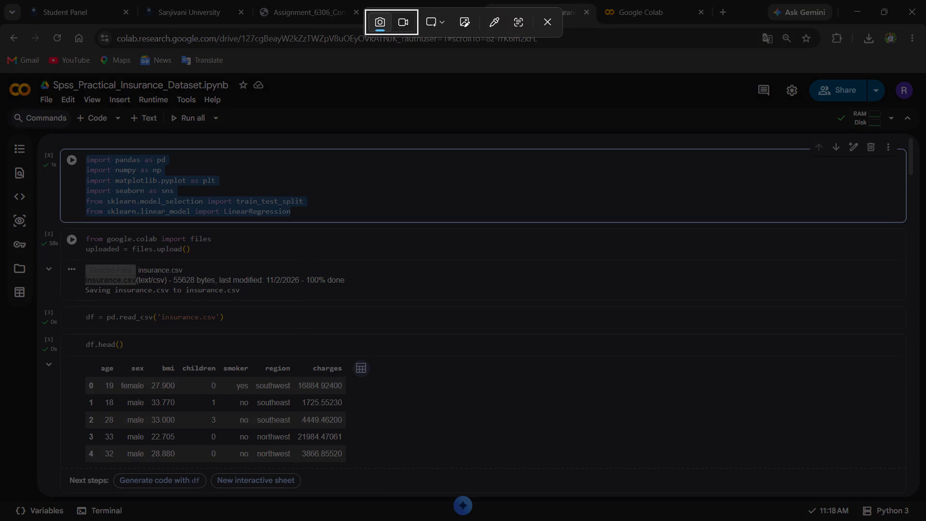
pyautogui.moveTo(65, 227); pyautogui.dragTo(395, 337)
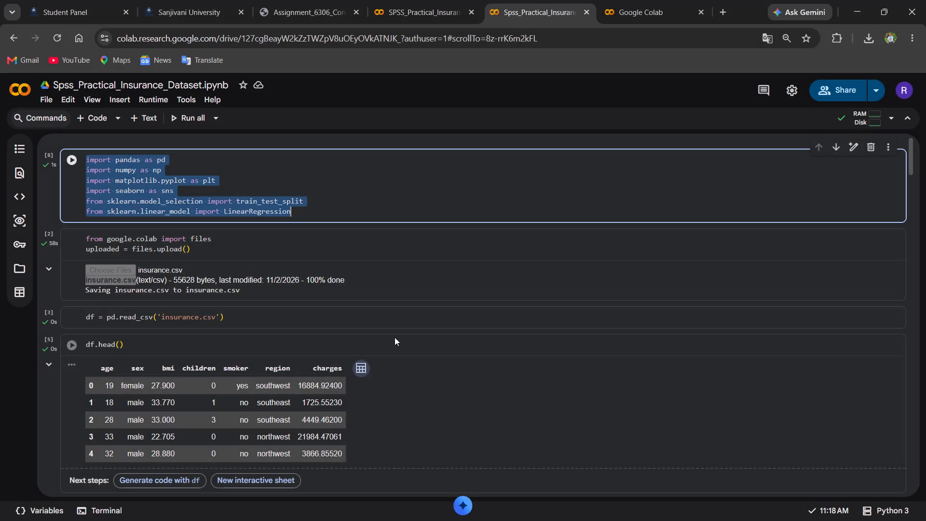
pyautogui.hotkey('alt', 'Tab')
pyautogui.hotkey('ctrl', 'v')
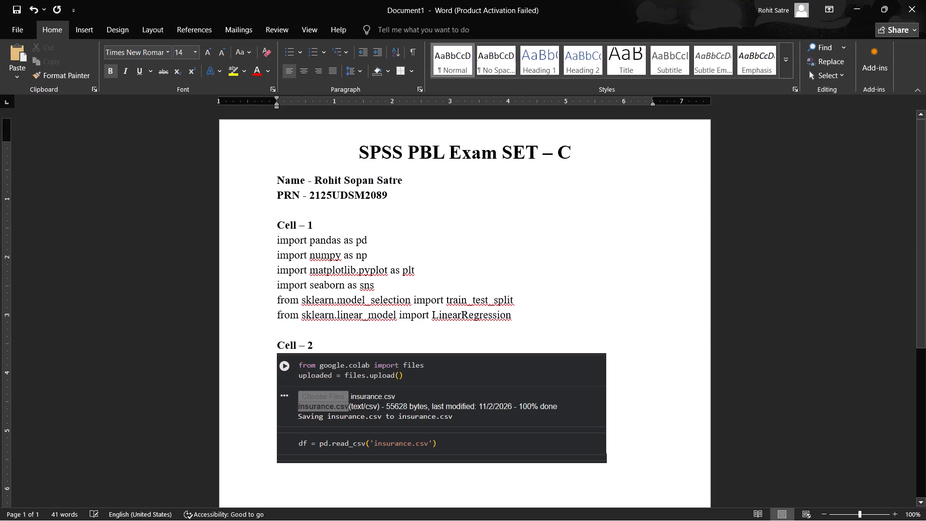
# Add the bold heading "Cell – 3" below the pasted upload-code picture, with a blank line between them.
pyautogui.scroll(-2, 408, 396)
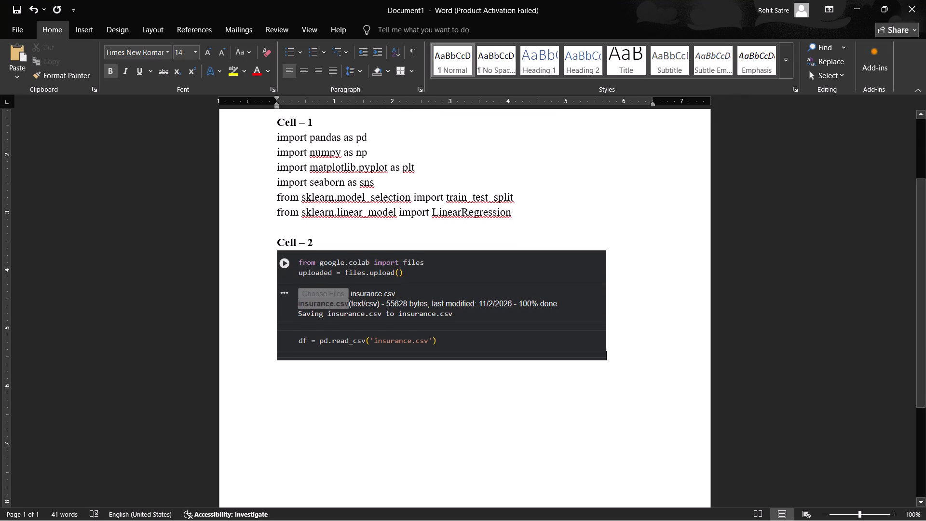
pyautogui.click(618, 359)
pyautogui.press('Return')
pyautogui.press('Return')
pyautogui.press('c')
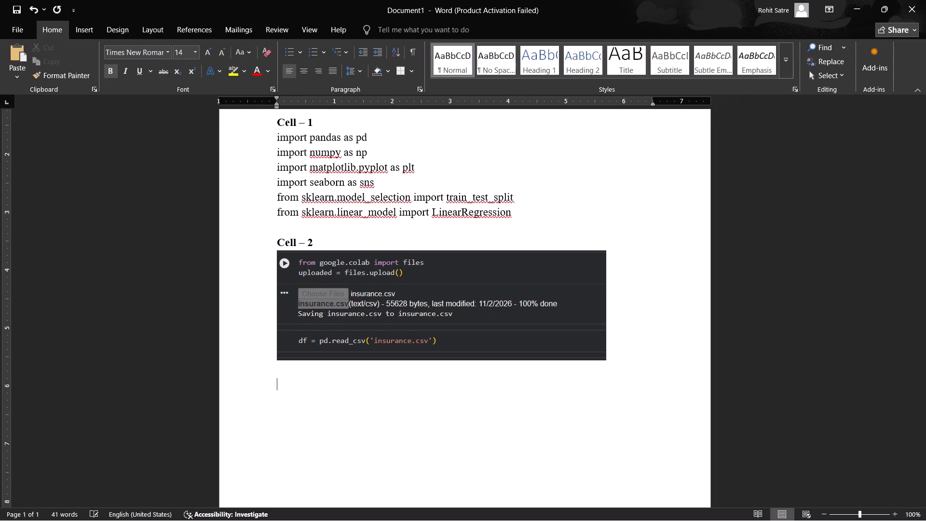
pyautogui.press('BackSpace')
pyautogui.write('Cw')
pyautogui.press('BackSpace')
pyautogui.write('ell -2')
pyautogui.press('BackSpace')
pyautogui.press('3')
pyautogui.press('Left')
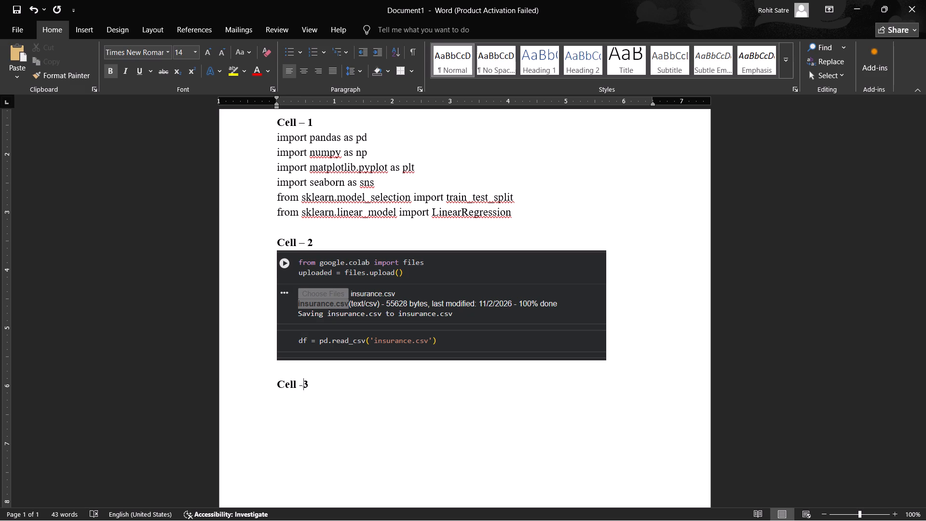
pyautogui.press('space')
pyautogui.press('Right')
pyautogui.press('Return')
# Capture the df.head() cell with its output table from the Colab notebook and paste it under Cell – 3 in Word.
pyautogui.hotkey('alt', 'Tab')
pyautogui.scroll(-1, 477, 342)
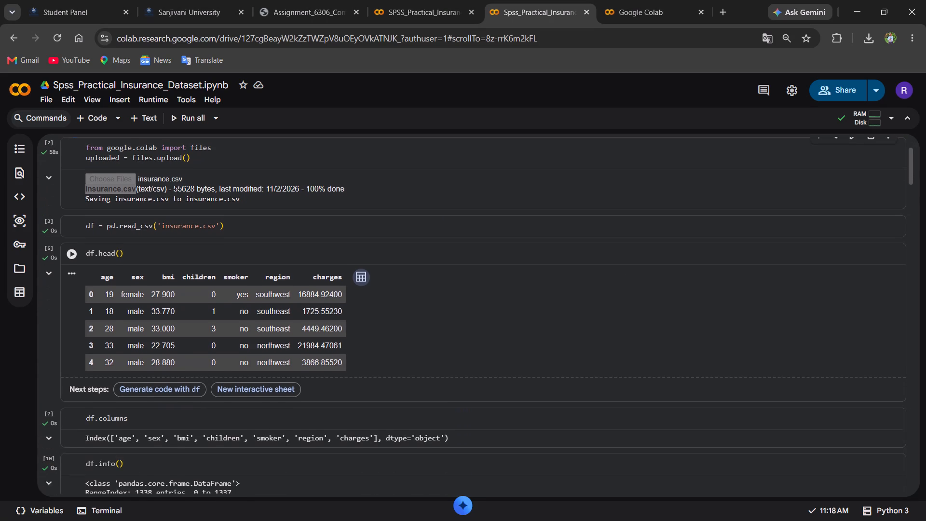
pyautogui.scroll(-1, 477, 342)
pyautogui.press('Print')
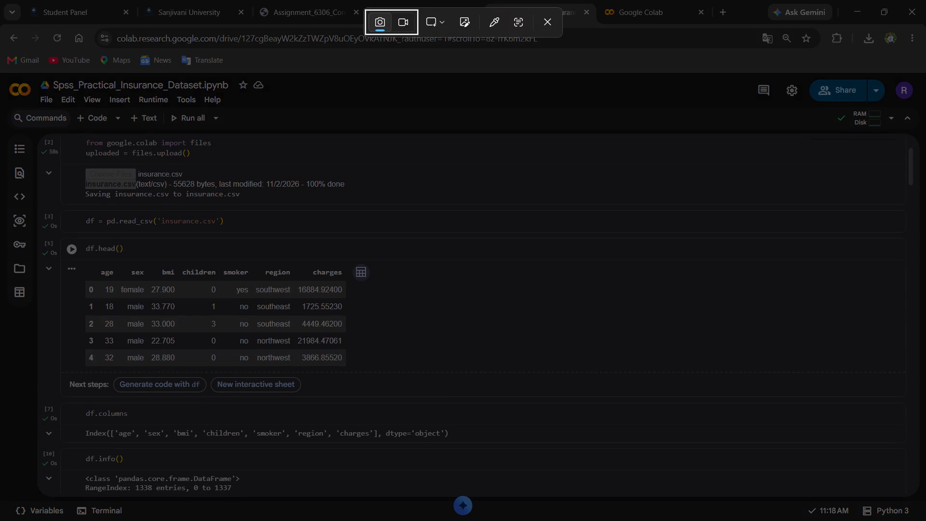
pyautogui.moveTo(63, 238); pyautogui.dragTo(438, 386)
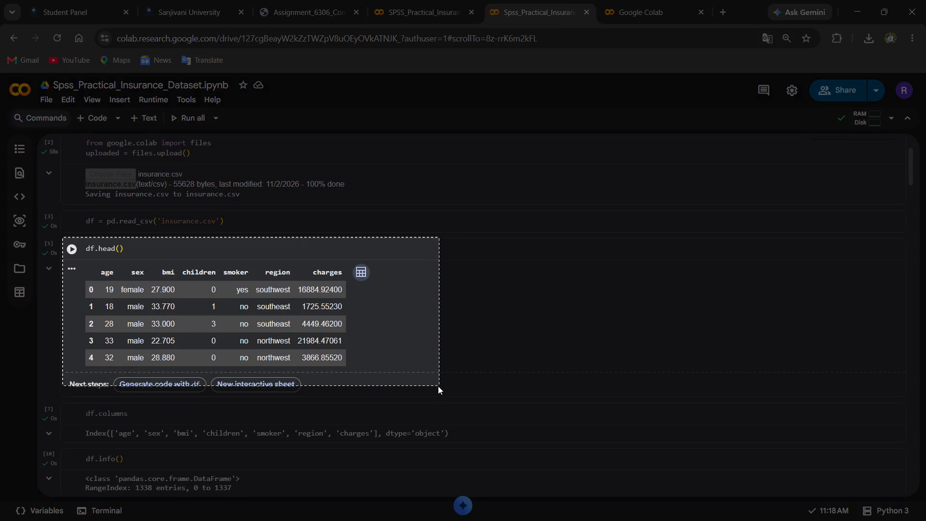
pyautogui.moveTo(438, 386); pyautogui.dragTo(447, 402)
pyautogui.hotkey('alt', 'Tab')
pyautogui.hotkey('ctrl', 'v')
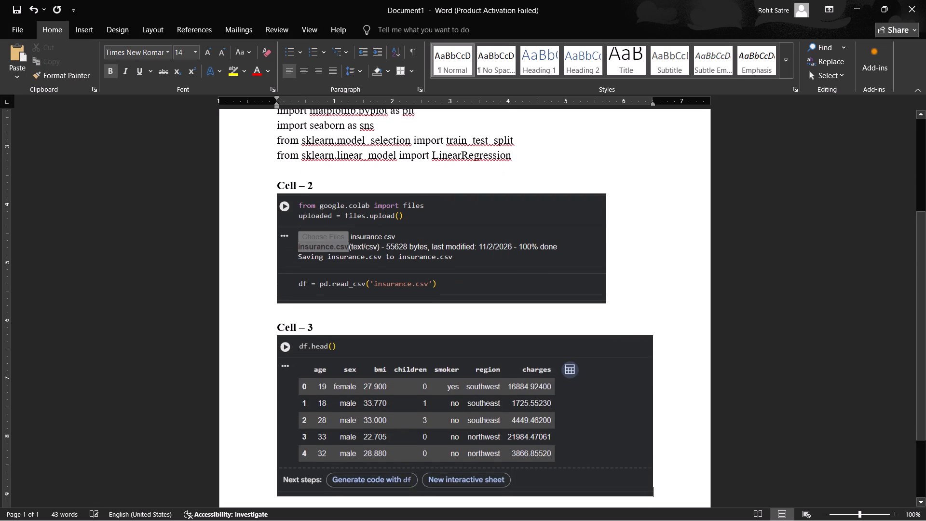
# Shrink the df.head() picture under Cell – 3 proportionally to about 4.5 inches wide.
pyautogui.doubleClick(447, 402)
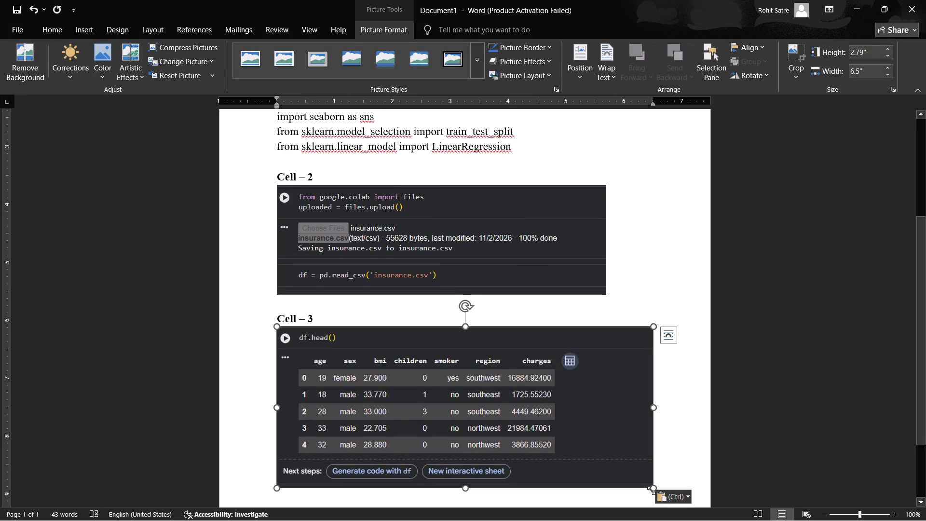
pyautogui.moveTo(654, 488); pyautogui.dragTo(540, 403)
# Shrink the picture under Cell – 2 proportionally to about 1.57" high by 4.71" wide.
pyautogui.click(529, 228)
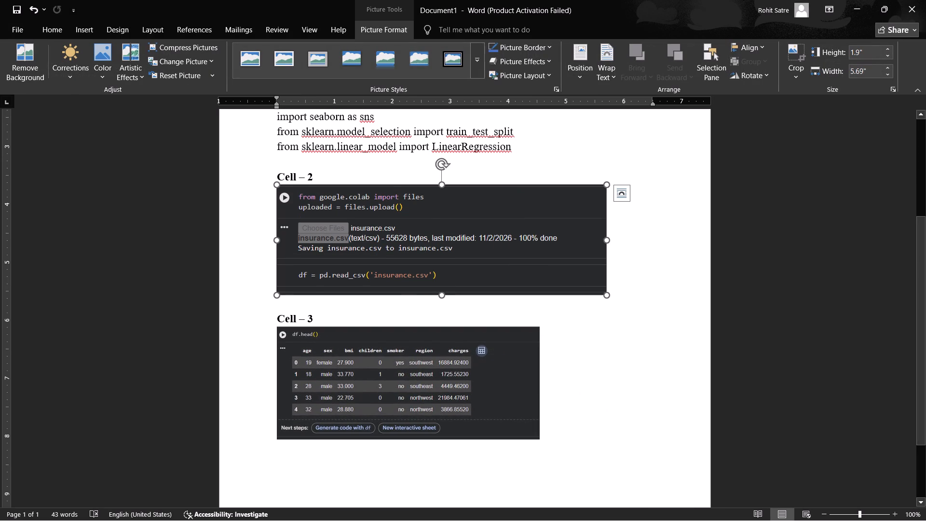
pyautogui.moveTo(605, 295); pyautogui.dragTo(549, 247)
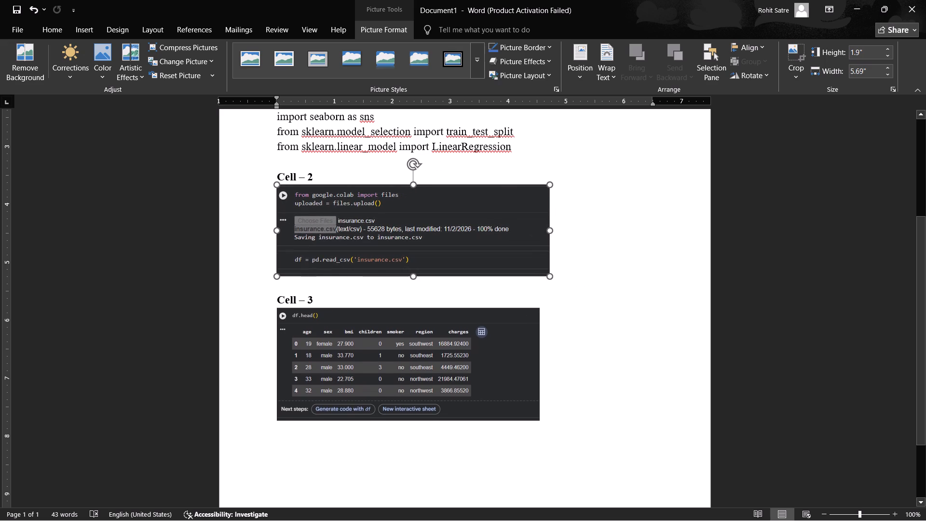
pyautogui.moveTo(549, 247); pyautogui.dragTo(549, 247)
# Add the bold heading "Cell – 4" below the df.head() picture, with a blank line between them.
pyautogui.click(543, 405)
pyautogui.press('Return')
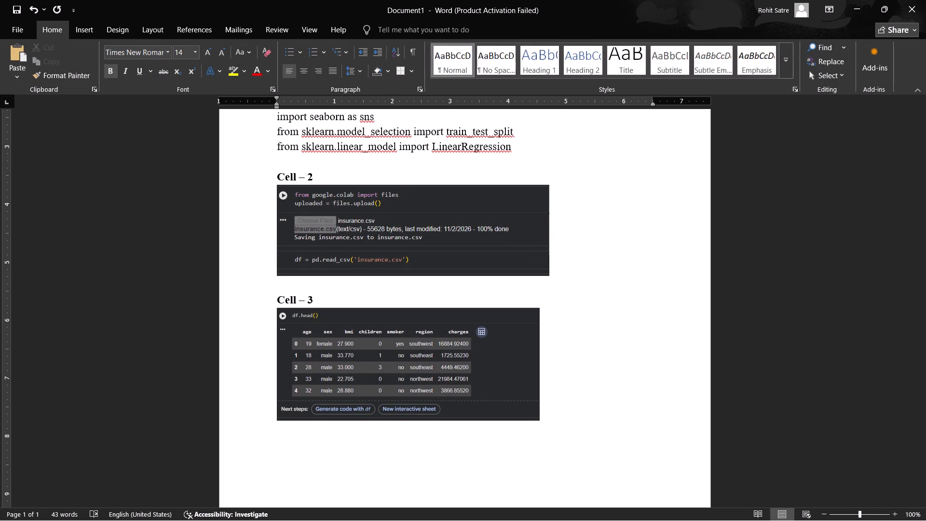
pyautogui.press('Return')
pyautogui.write('Cell')
pyautogui.press('space')
pyautogui.write('- 4')
pyautogui.press('Return')
# Capture the df.columns cell with its full output line from the Colab notebook and paste it under Cell – 4 in Word.
pyautogui.hotkey('alt', 'Tab')
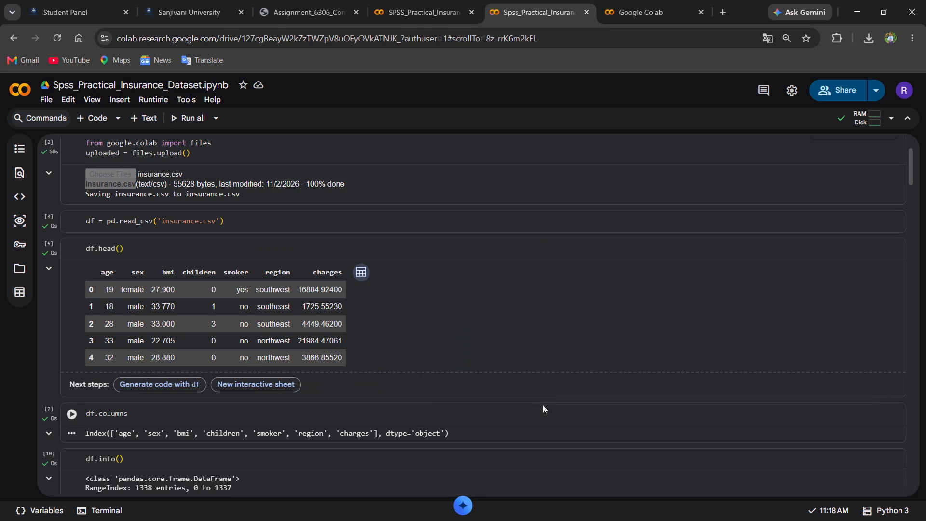
pyautogui.scroll(-3, 358, 390)
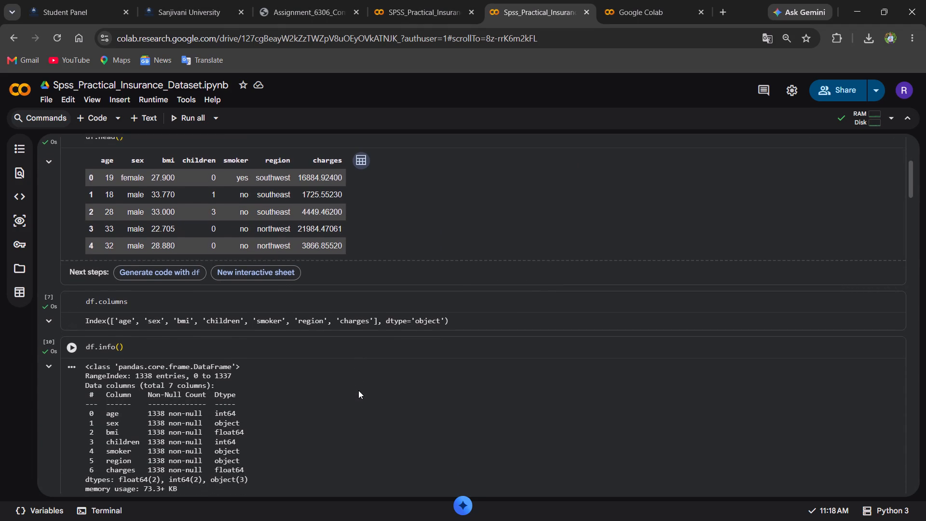
pyautogui.press('Print')
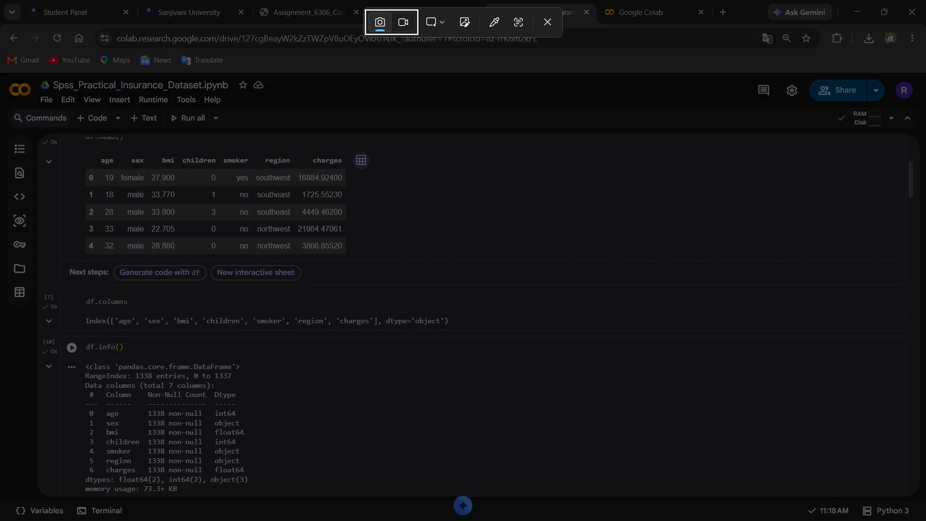
pyautogui.moveTo(78, 293); pyautogui.dragTo(372, 346)
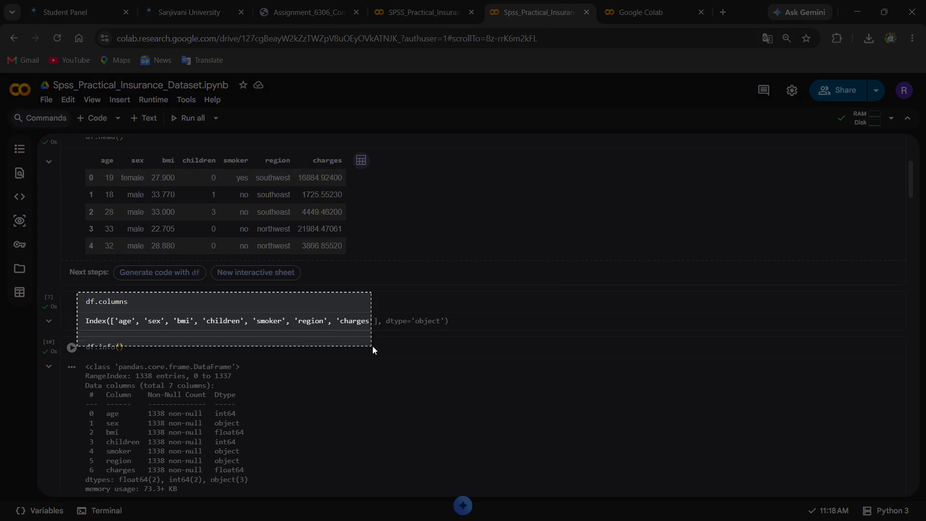
pyautogui.moveTo(372, 346); pyautogui.dragTo(551, 332)
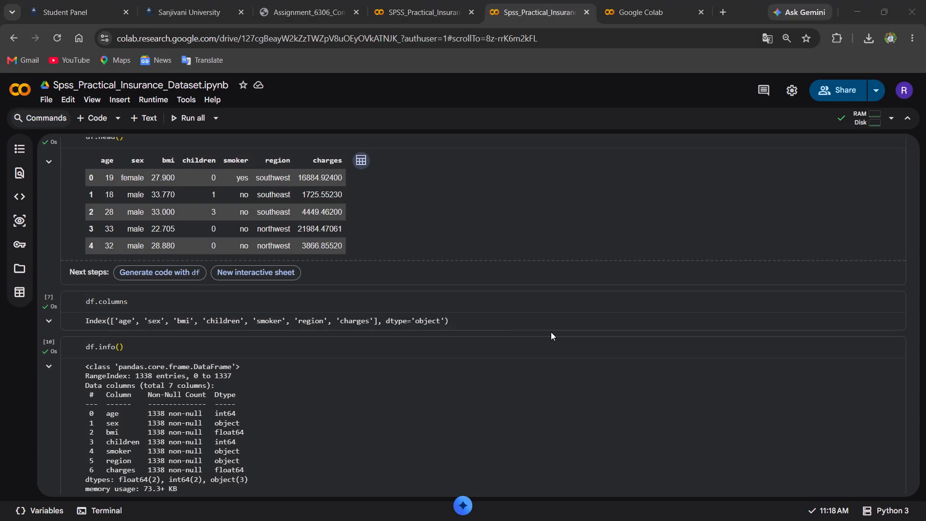
pyautogui.hotkey('alt', 'Tab')
pyautogui.hotkey('ctrl', 'v')
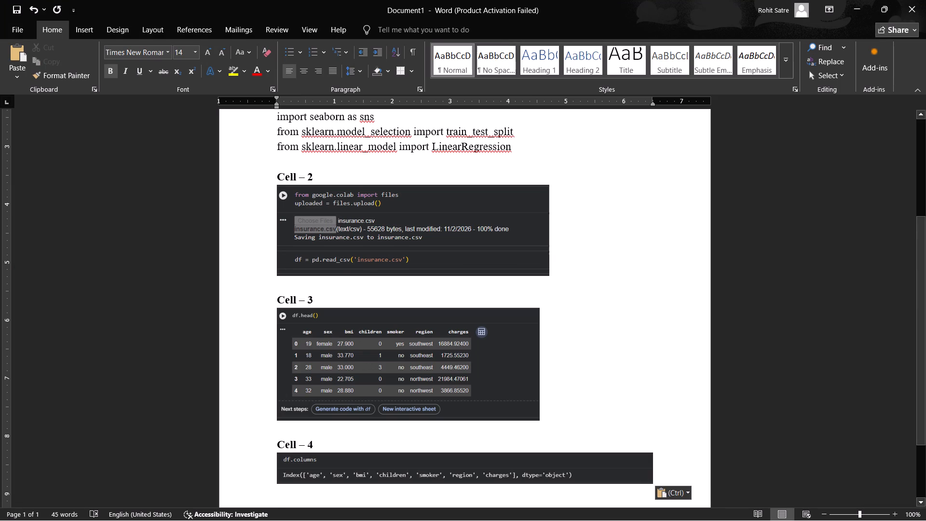
# Add the bold heading "Cell – 5" below the df.columns picture, with a blank line between them.
pyautogui.press('Return')
pyautogui.press('Return')
pyautogui.write('Cell')
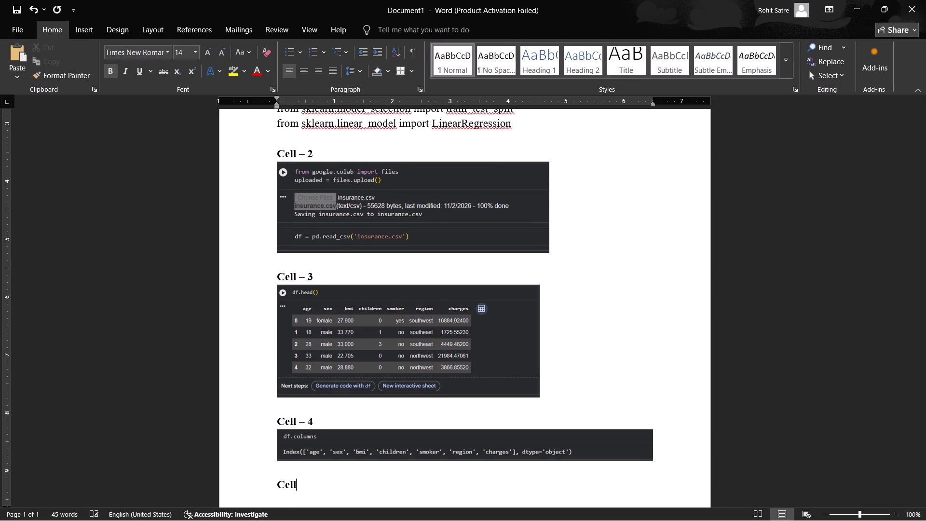
pyautogui.press('space')
pyautogui.write('-')
pyautogui.press('space')
pyautogui.press('5')
pyautogui.press('Return')
# Capture the df.info() cell with its complete output from the Colab notebook and paste it after the Cell – 5 heading in Word.
pyautogui.hotkey('alt', 'Tab')
pyautogui.scroll(-2, 526, 360)
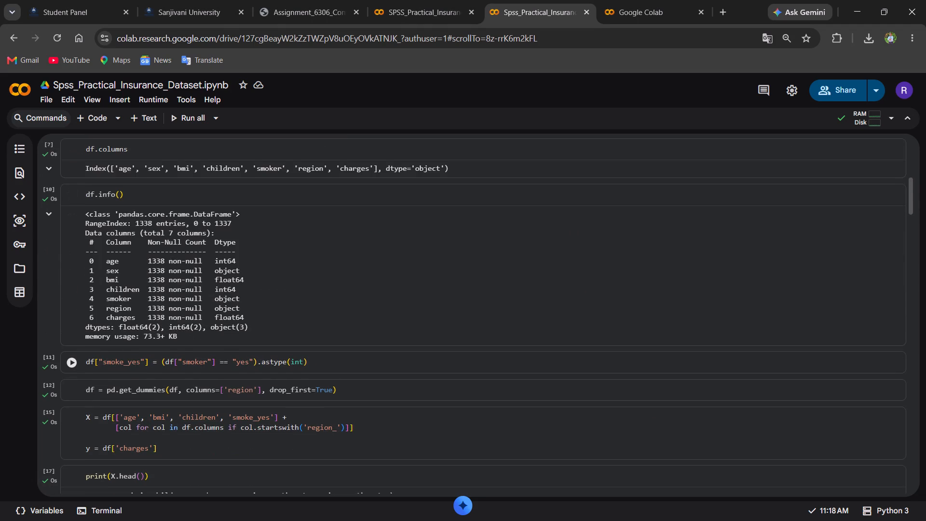
pyautogui.press('Print')
pyautogui.moveTo(73, 182); pyautogui.dragTo(374, 352)
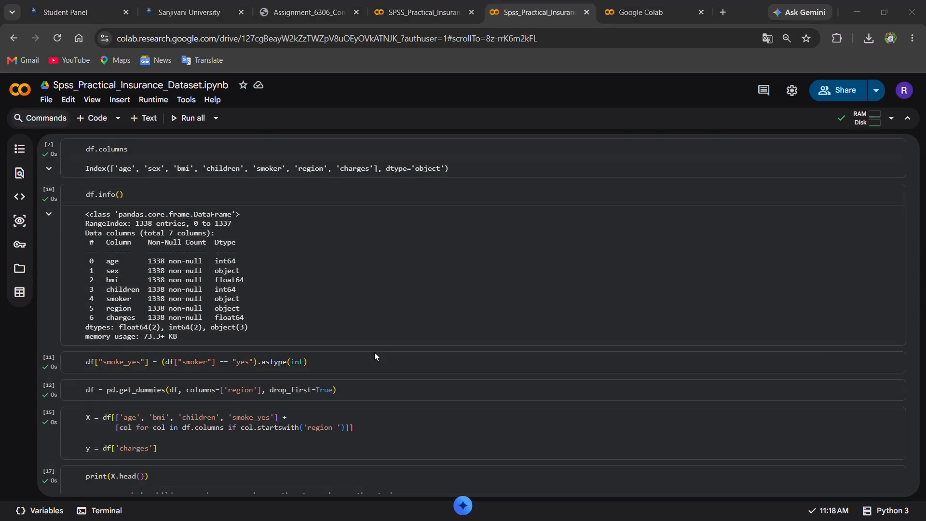
pyautogui.hotkey('alt', 'Tab')
pyautogui.hotkey('ctrl', 'v')
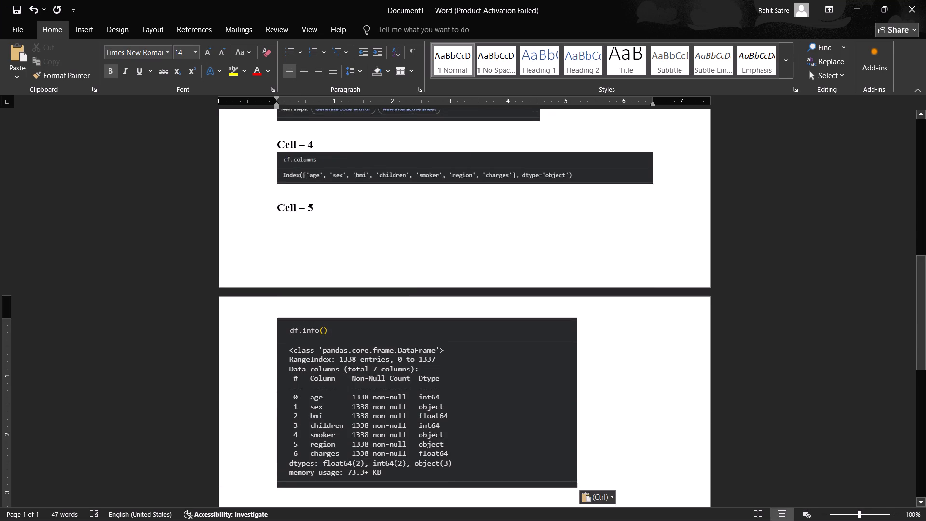
pyautogui.scroll(-1, 326, 476)
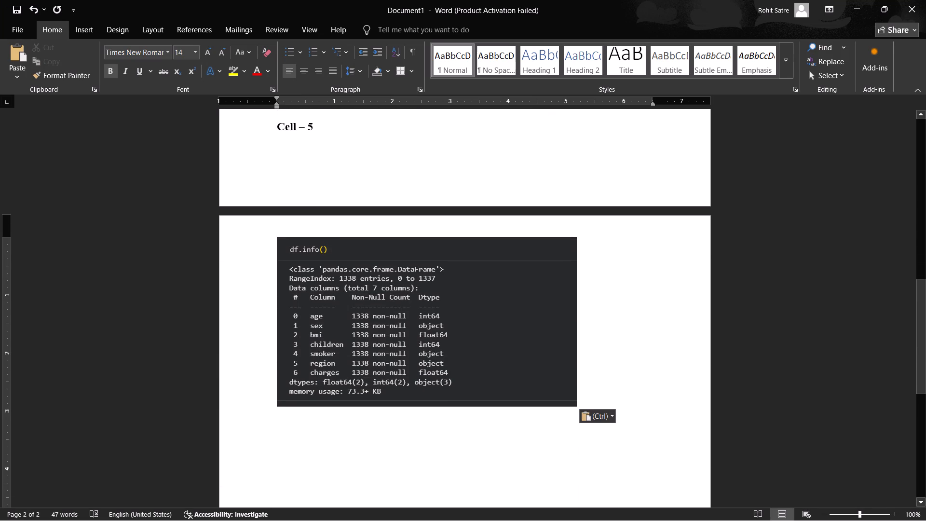
# Push the Cell – 5 heading onto the second page, directly above the df.info() picture, by inserting blank lines before it.
pyautogui.click(275, 127)
pyautogui.press('Return')
pyautogui.press('Return')
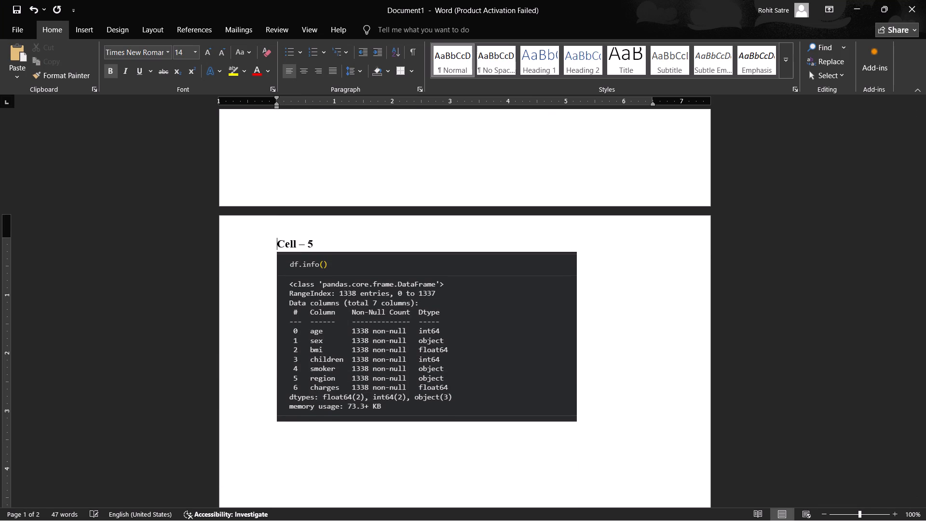
# Shrink the df.info() picture slightly, keeping its proportions, and add a blank line below it.
pyautogui.click(474, 341)
pyautogui.moveTo(427, 423); pyautogui.dragTo(426, 412)
pyautogui.moveTo(578, 415); pyautogui.dragTo(550, 396)
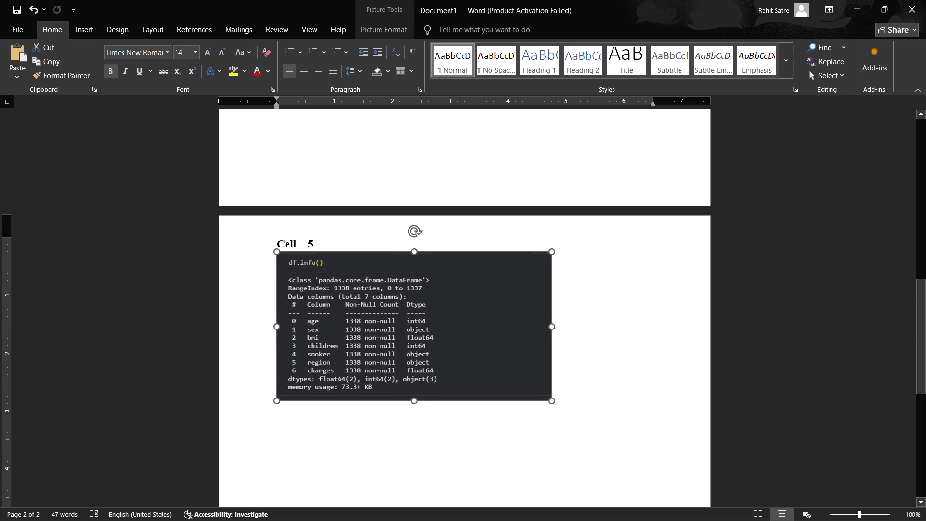
pyautogui.moveTo(550, 396); pyautogui.dragTo(561, 396)
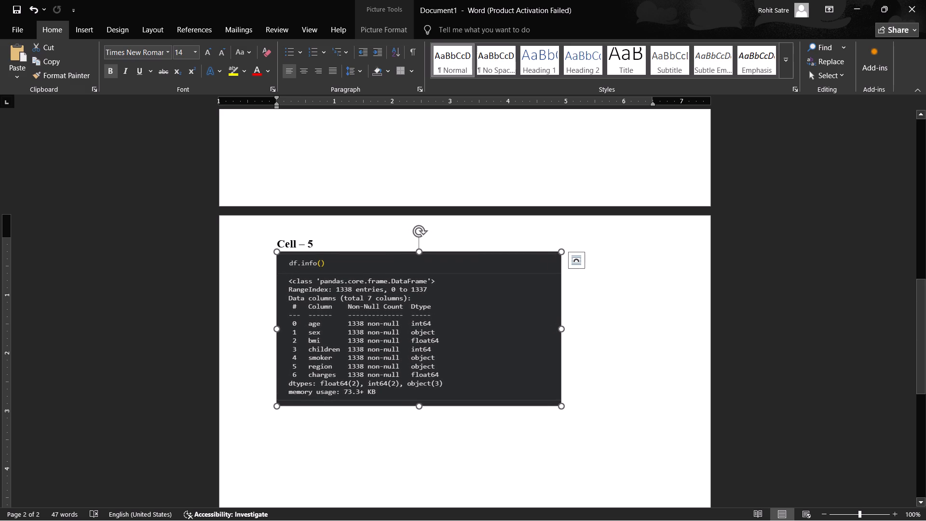
pyautogui.click(569, 394)
pyautogui.press('Return')
pyautogui.press('Return')
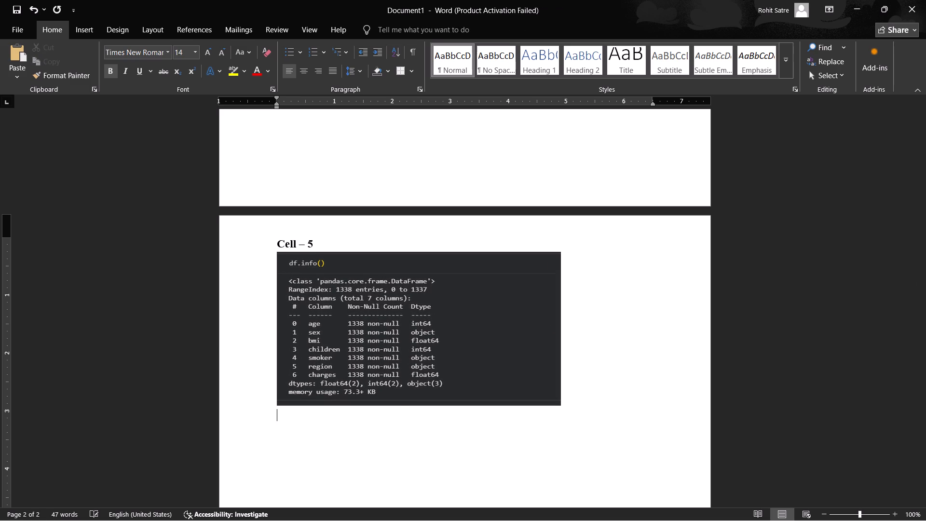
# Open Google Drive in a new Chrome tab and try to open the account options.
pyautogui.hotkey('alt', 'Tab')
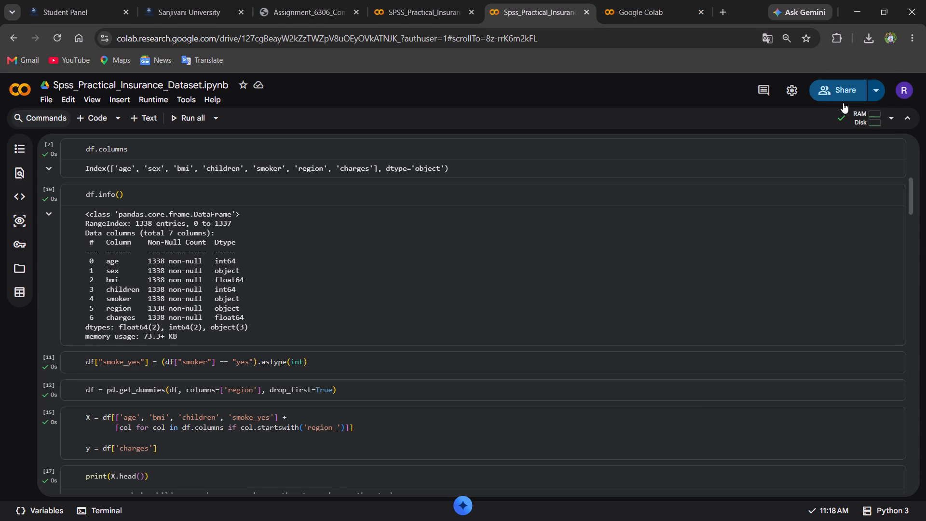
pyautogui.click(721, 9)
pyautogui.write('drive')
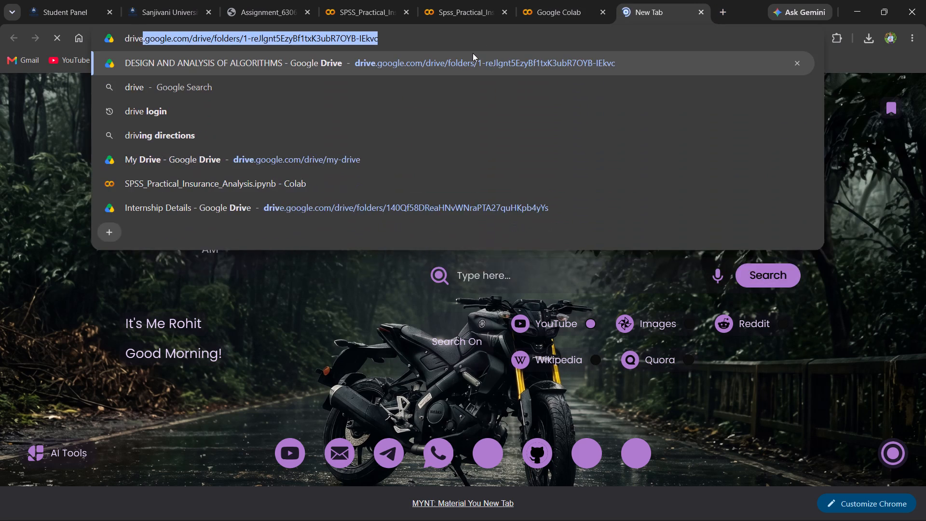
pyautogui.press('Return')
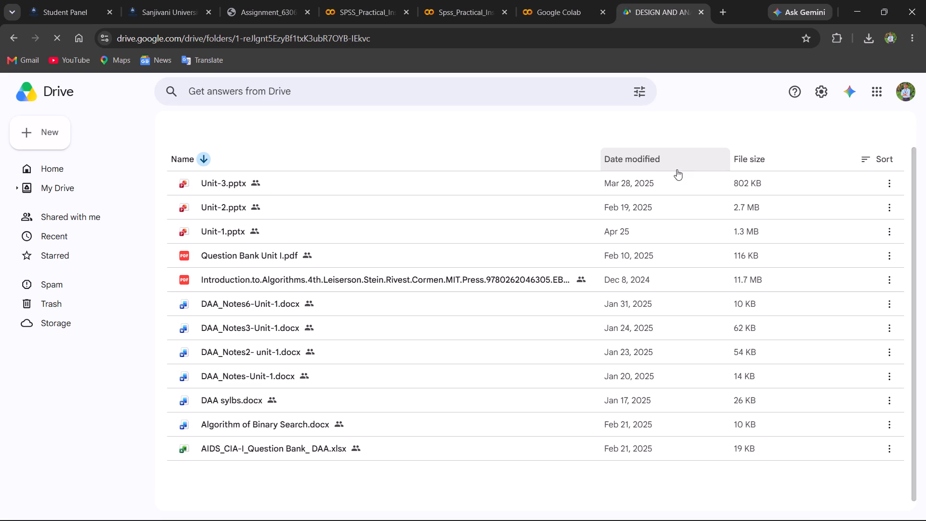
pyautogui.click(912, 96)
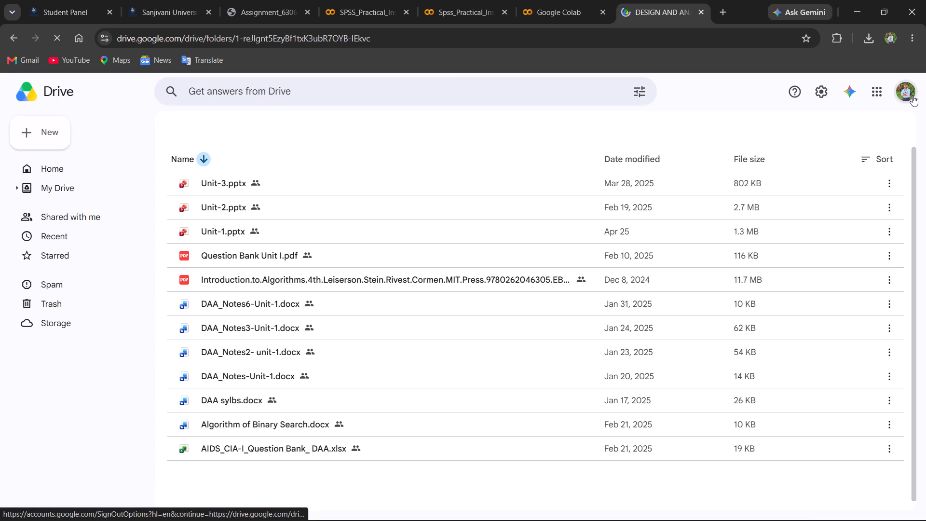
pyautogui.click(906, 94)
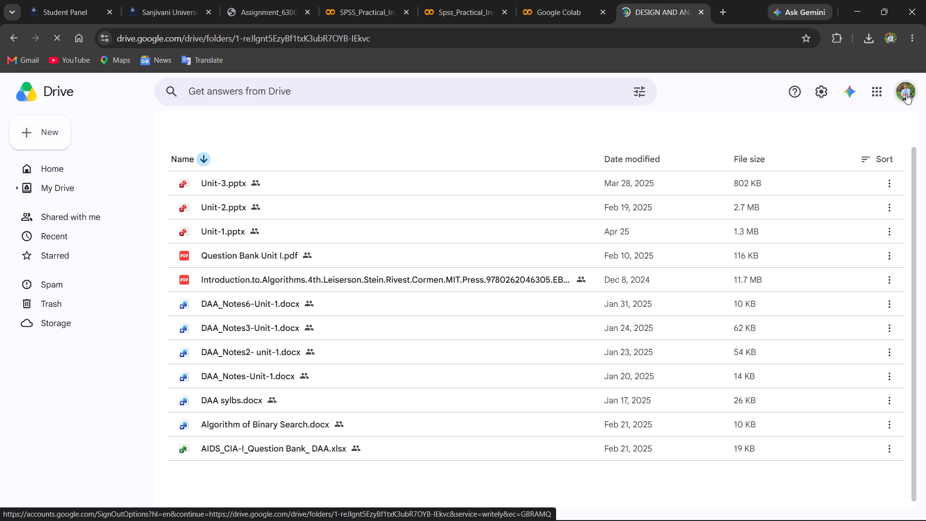
# Return to the Word report and look over both pages, from the title through Cell – 5.
pyautogui.hotkey('alt', 'Tab')
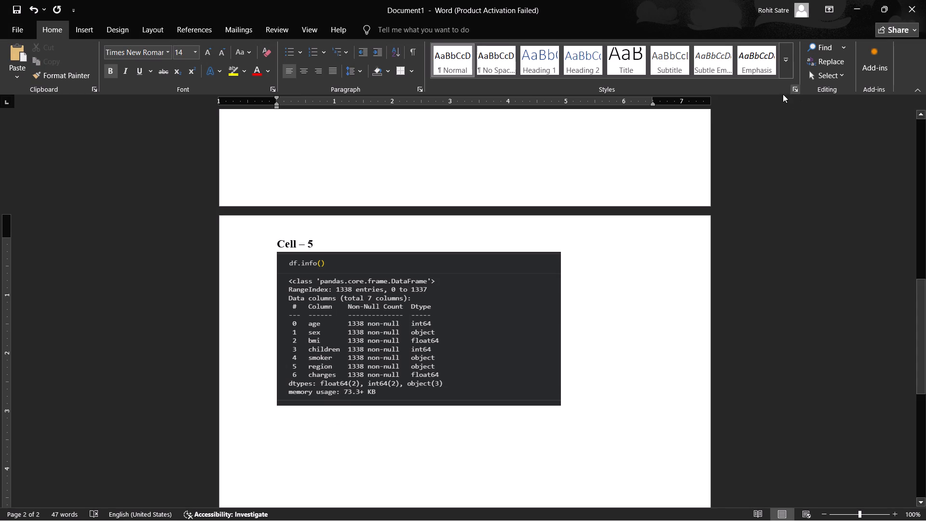
pyautogui.keyDown('ctrl'); pyautogui.scroll(-2, 663, 239); pyautogui.keyUp('ctrl')
pyautogui.scroll(4, 663, 239)
pyautogui.scroll(-1, 663, 239)
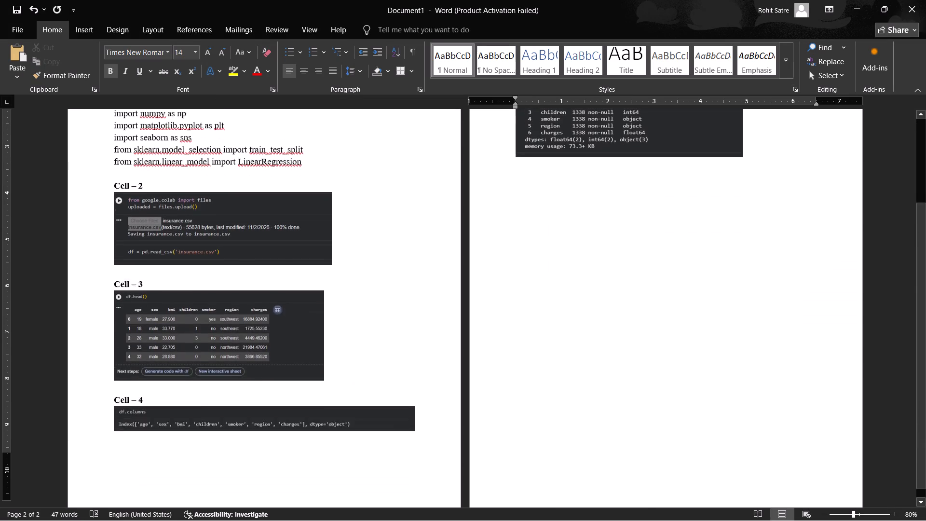
pyautogui.scroll(-1, 663, 239)
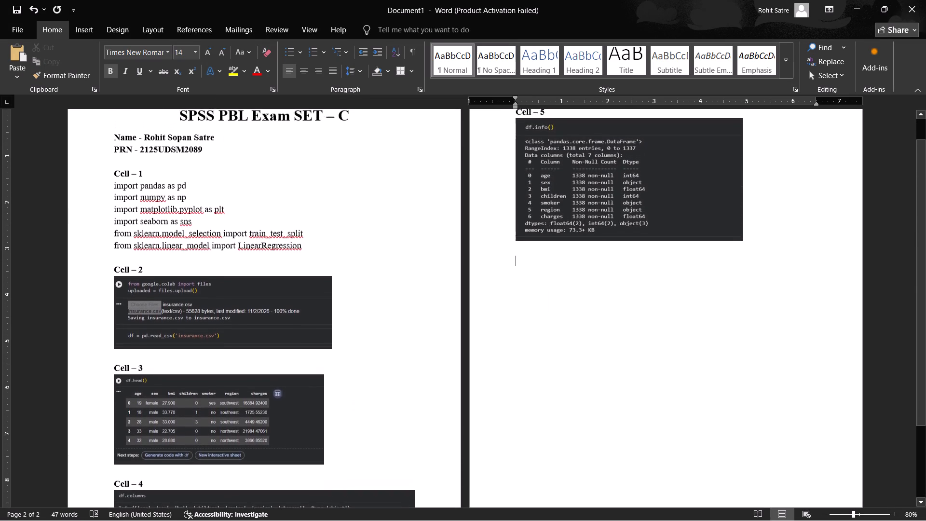
pyautogui.scroll(-1, 663, 239)
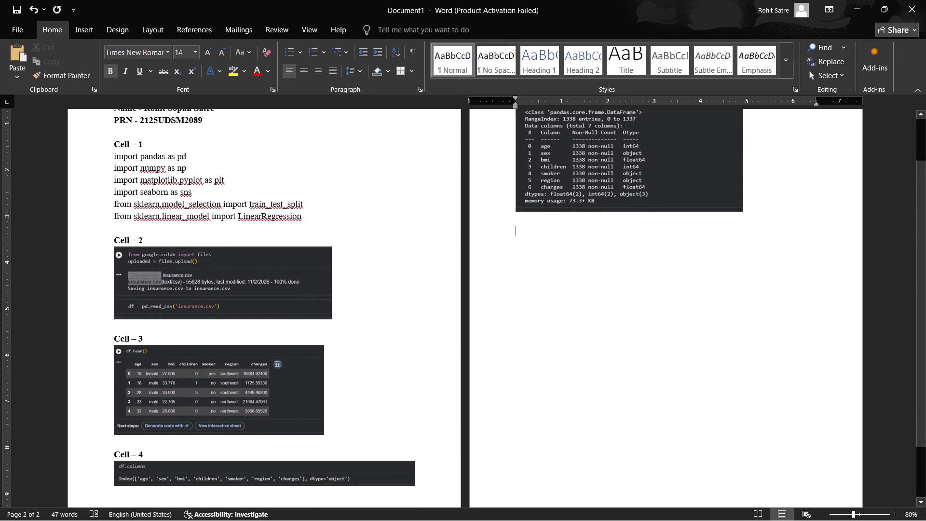
pyautogui.scroll(-1, 663, 239)
pyautogui.hotkey('alt', 'Tab')
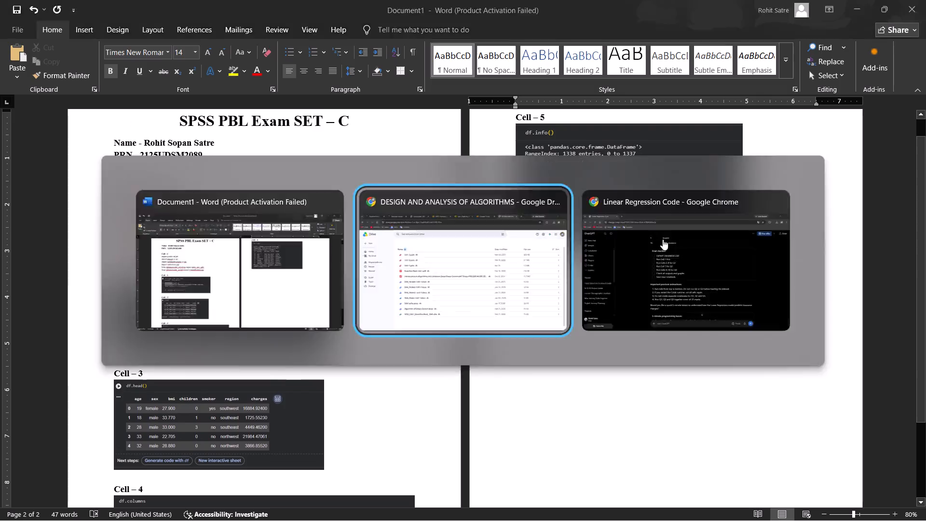
pyautogui.hotkey('alt', 'Tab')
pyautogui.scroll(2, 663, 239)
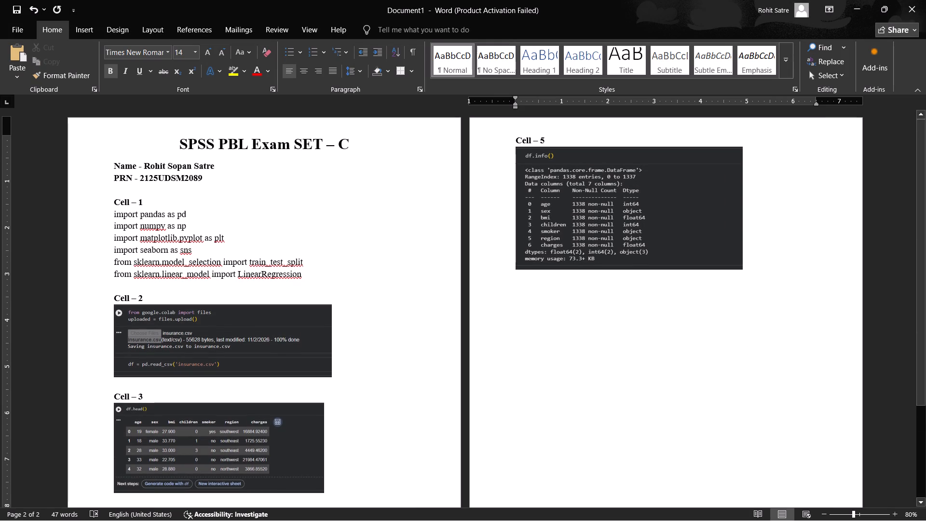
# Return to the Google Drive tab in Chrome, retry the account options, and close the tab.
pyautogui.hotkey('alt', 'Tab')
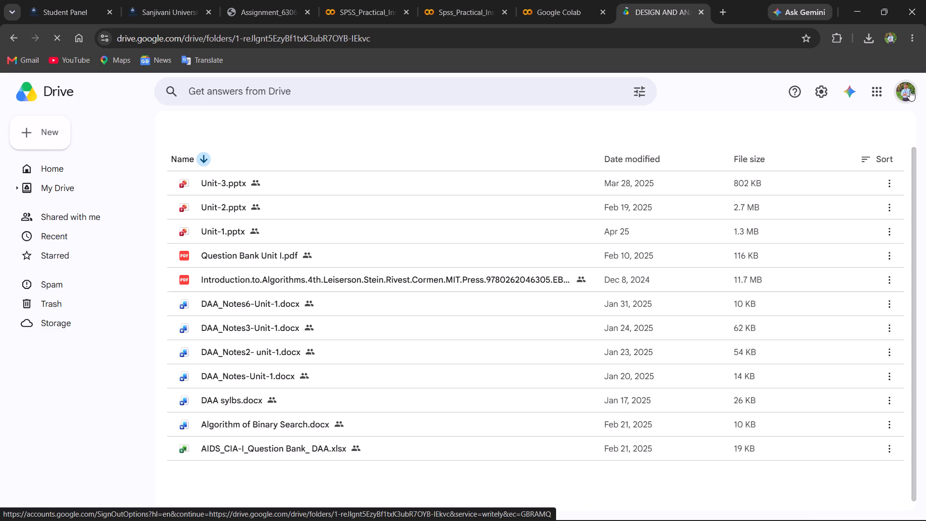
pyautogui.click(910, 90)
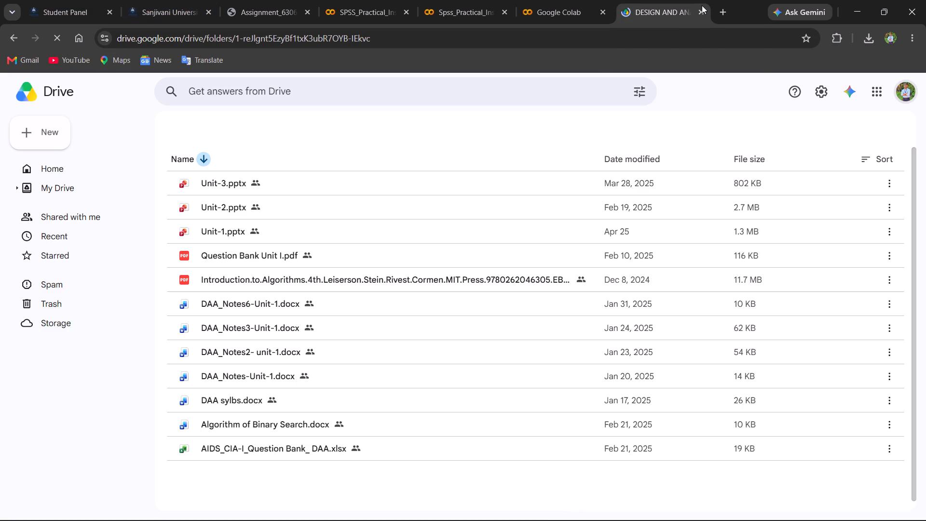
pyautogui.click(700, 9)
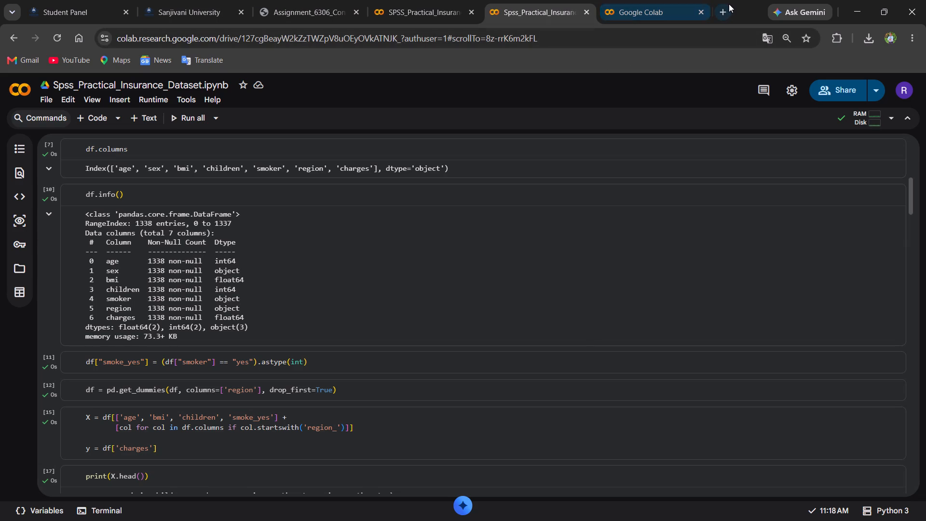
# Reopen Google Drive in a new Chrome tab and try to open the account options.
pyautogui.click(725, 6)
pyautogui.click(530, 38)
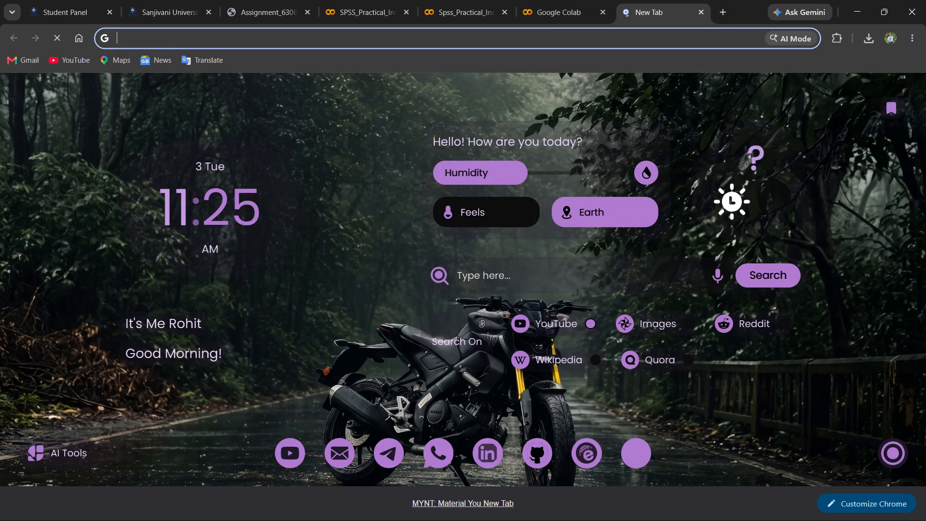
pyautogui.write('drive')
pyautogui.press('Return')
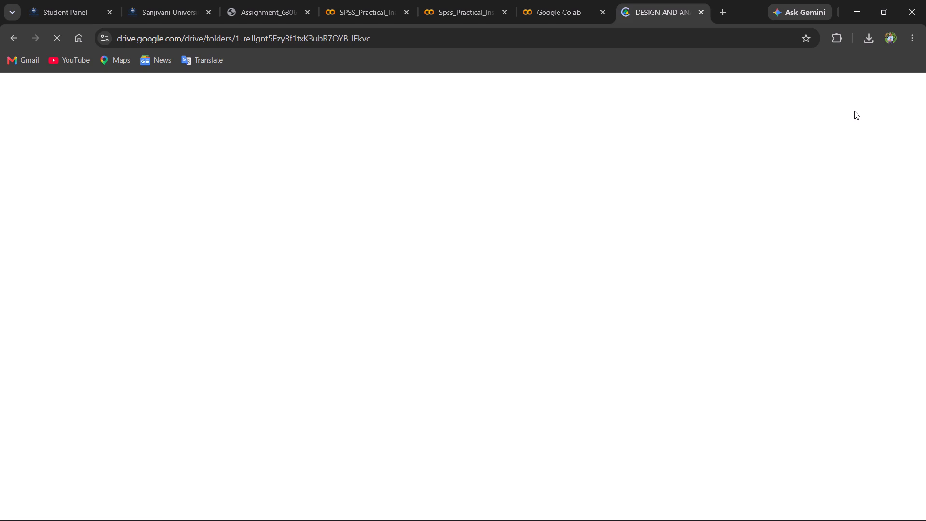
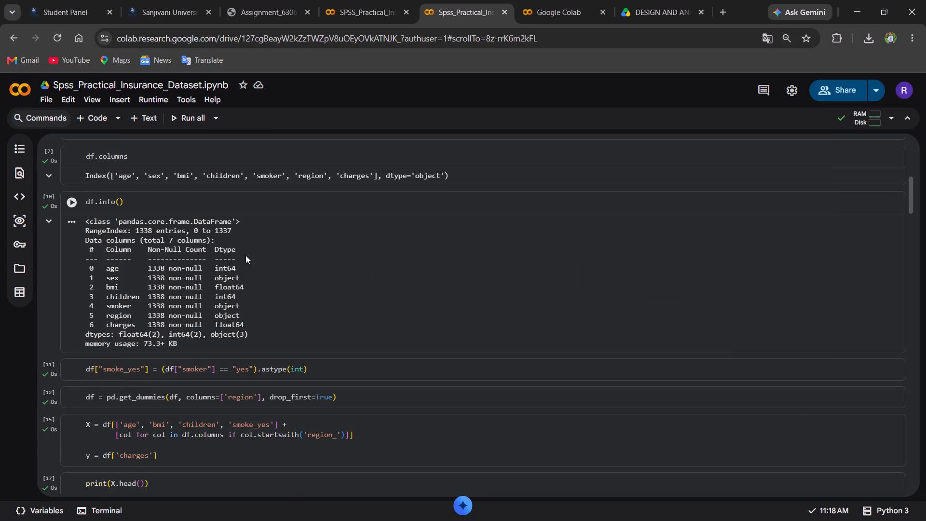
# Start a screen snip of the Spss_Practical_Insurance_Dataset.ipynb notebook, with the cells below the df.info() output in view, for the report's Cell – 6 section.
pyautogui.scroll(-1, 245, 255)
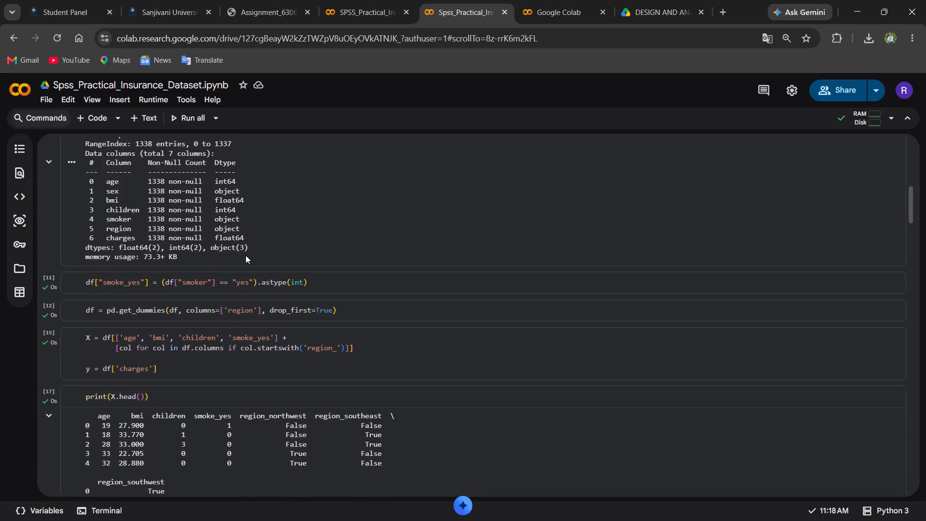
pyautogui.scroll(-2, 245, 255)
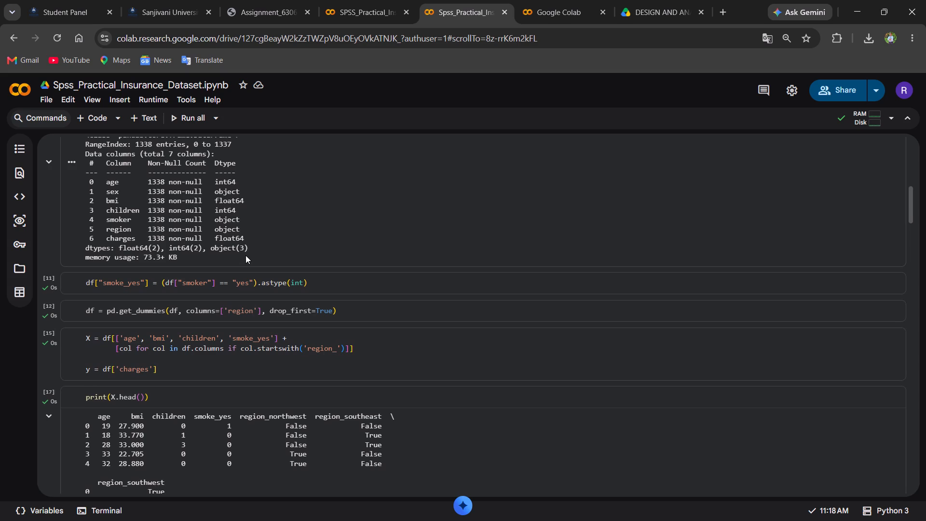
pyautogui.scroll(-1, 245, 255)
# Capture a screenshot of the three Colab cells from df["smoke_yes"] through y = df['charges'] and switch to the Word report.
pyautogui.press('Pause')
pyautogui.press('Print')
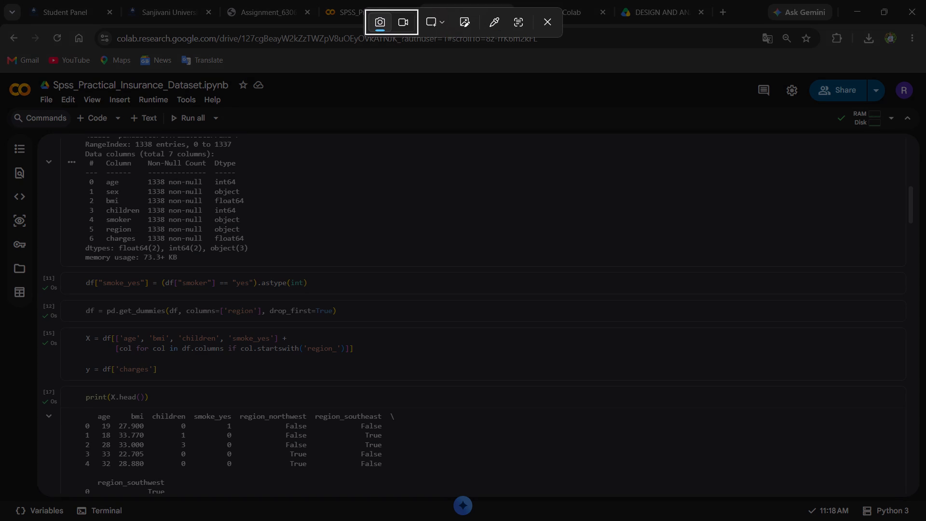
pyautogui.moveTo(74, 270); pyautogui.dragTo(554, 294)
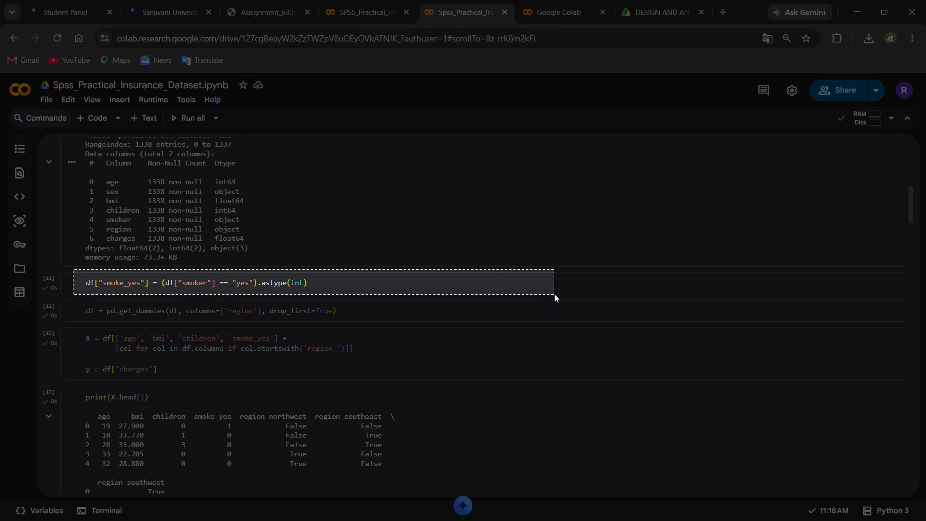
pyautogui.moveTo(554, 294); pyautogui.dragTo(373, 354)
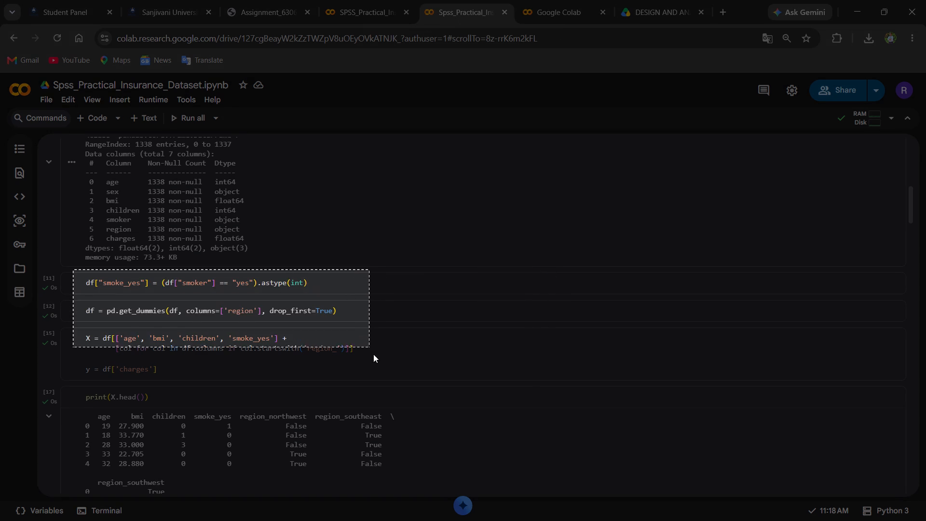
pyautogui.moveTo(373, 354); pyautogui.dragTo(399, 380)
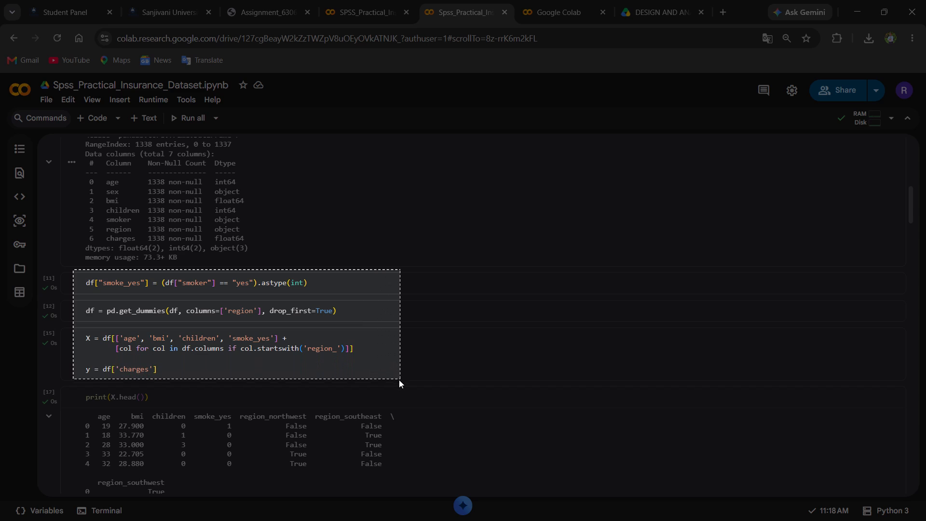
pyautogui.moveTo(399, 380); pyautogui.dragTo(376, 383)
pyautogui.hotkey('alt', 'Tab')
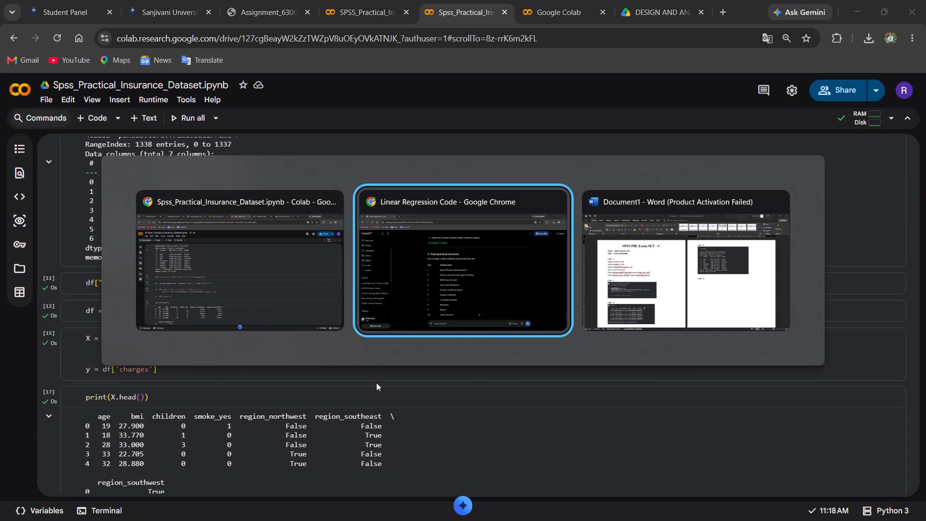
pyautogui.hotkey('alt', 'Tab')
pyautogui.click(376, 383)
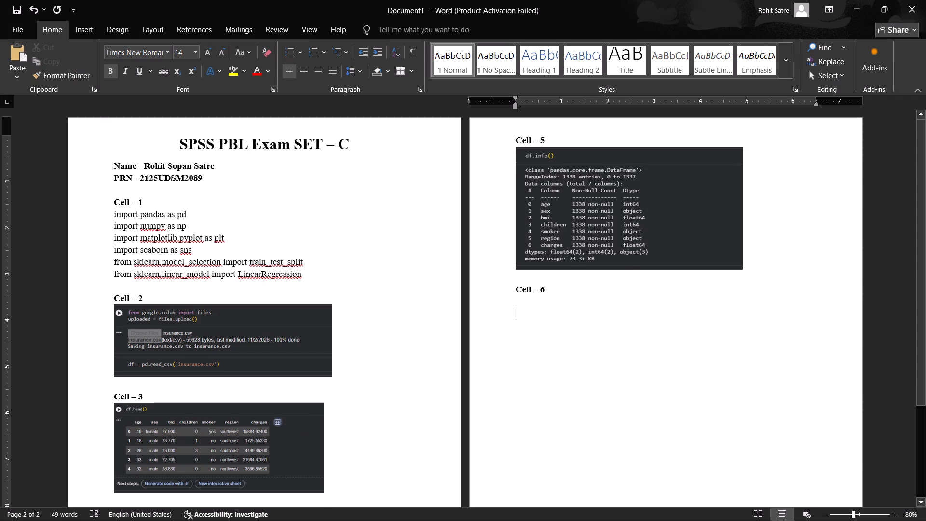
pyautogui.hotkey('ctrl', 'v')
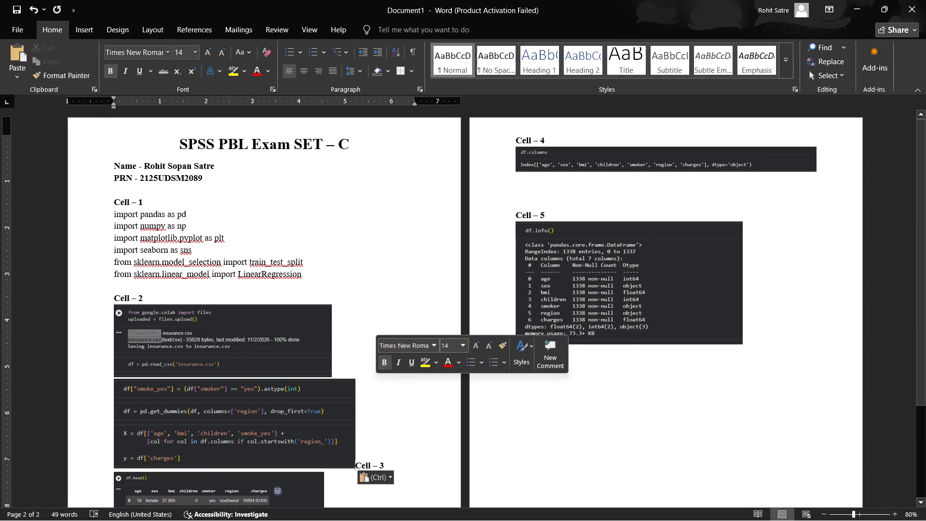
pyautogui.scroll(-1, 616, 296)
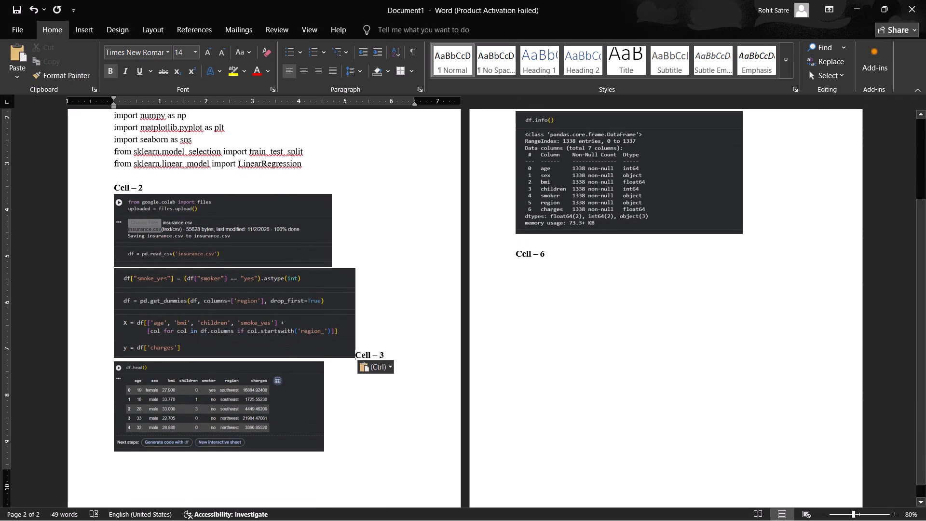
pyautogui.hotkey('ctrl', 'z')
# Paste the captured screenshot below the Cell – 6 heading and remove the blank line between them.
pyautogui.click(528, 221)
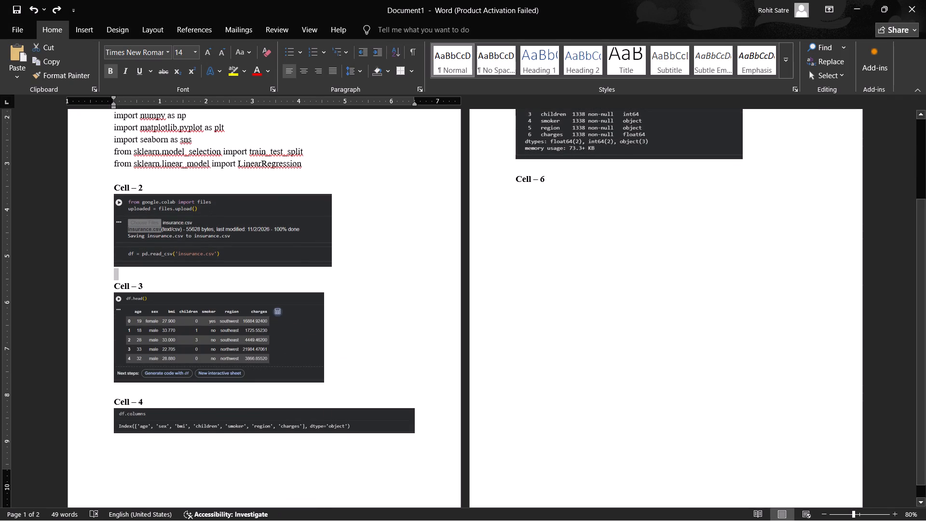
pyautogui.hotkey('ctrl', 'v')
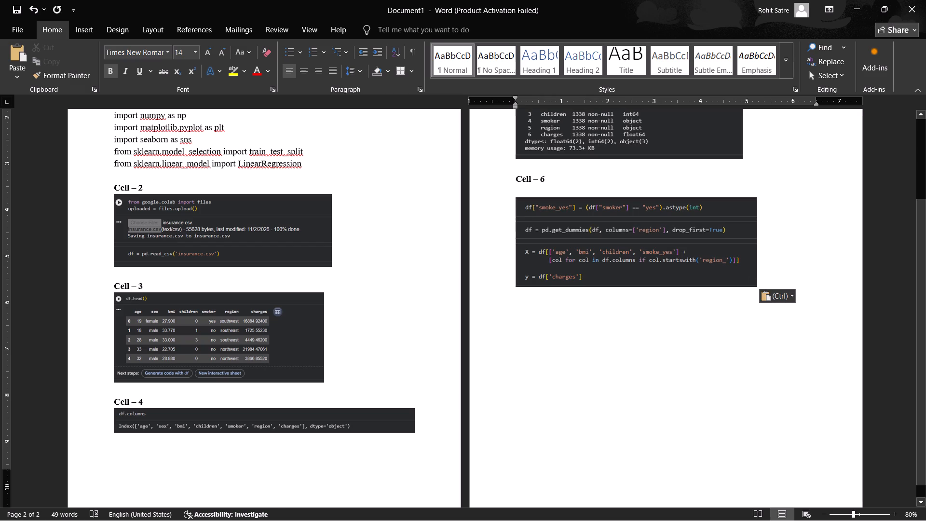
pyautogui.click(528, 187)
pyautogui.press('\\')
pyautogui.press('BackSpace')
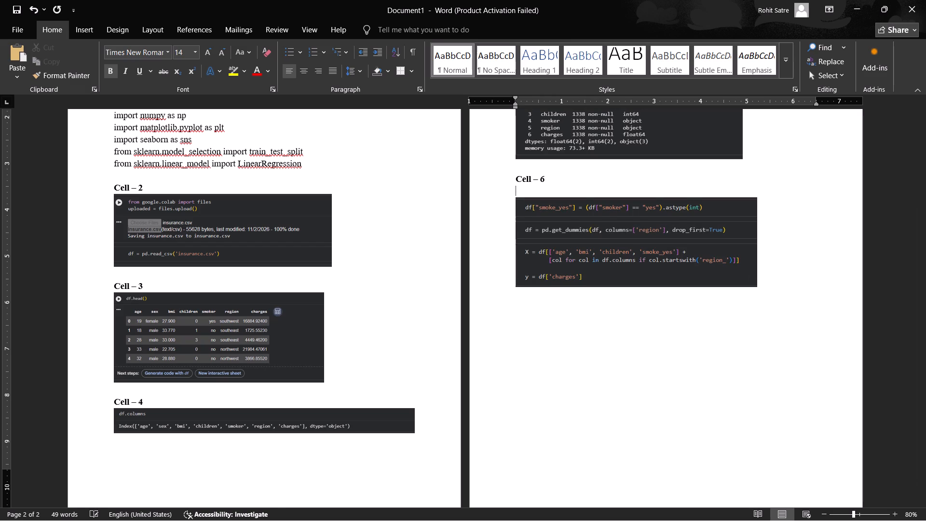
pyautogui.press('BackSpace')
# Add the heading "Cell – 7" below the Cell – 6 screenshot, leaving a blank line above it, and start a new line.
pyautogui.scroll(-1, 528, 187)
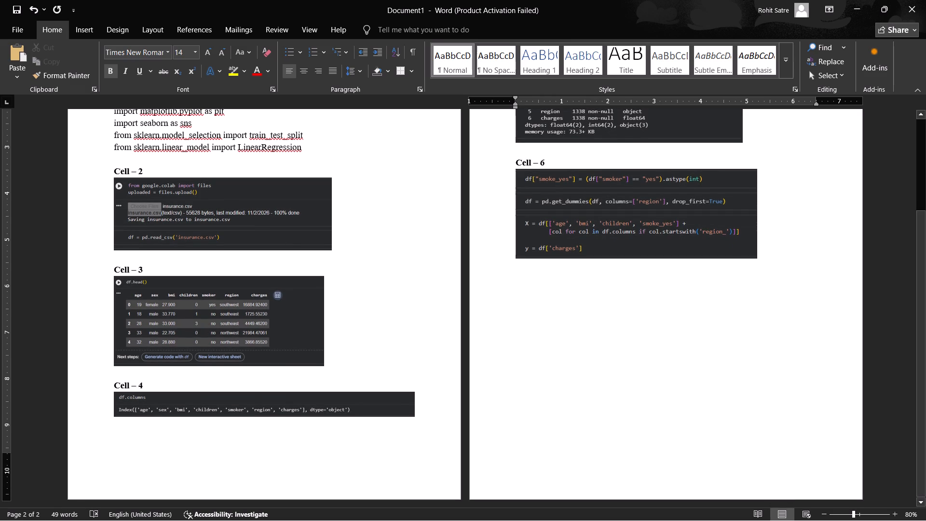
pyautogui.scroll(5, 547, 308)
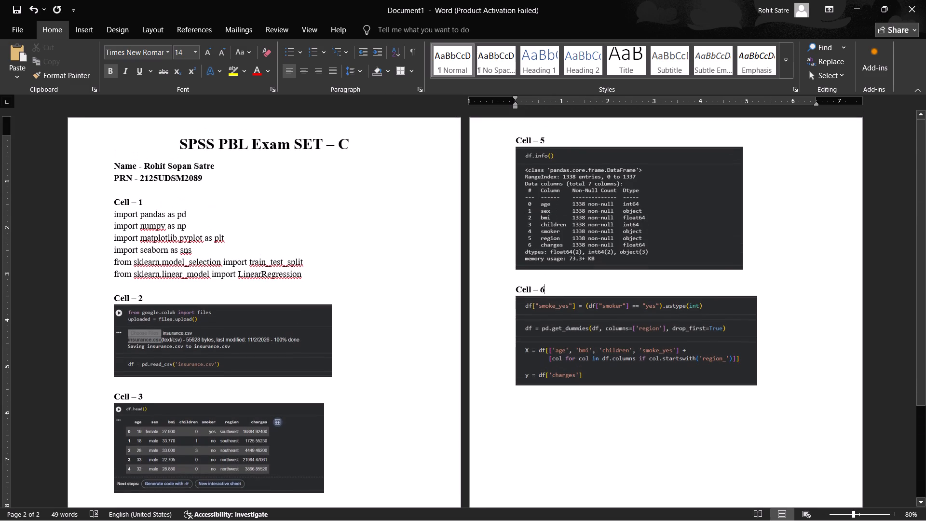
pyautogui.click(785, 254)
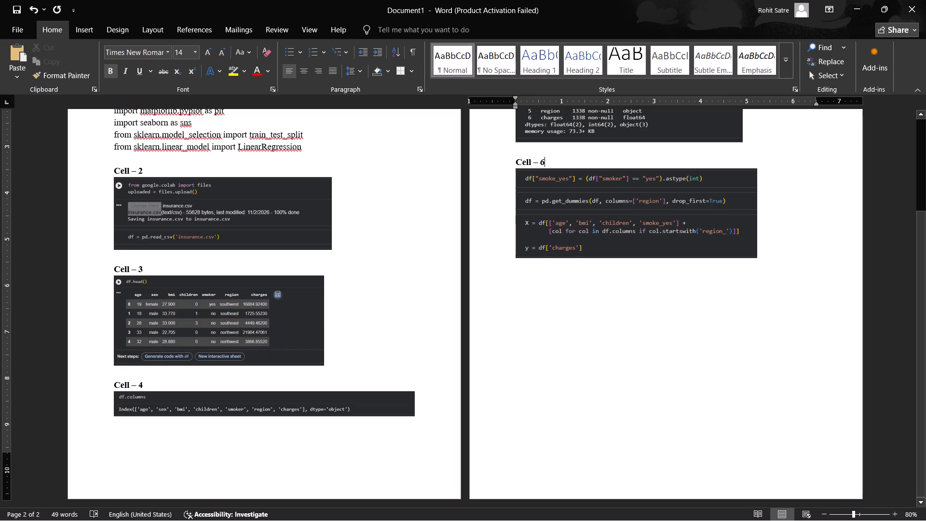
pyautogui.press('Return')
pyautogui.press('Return')
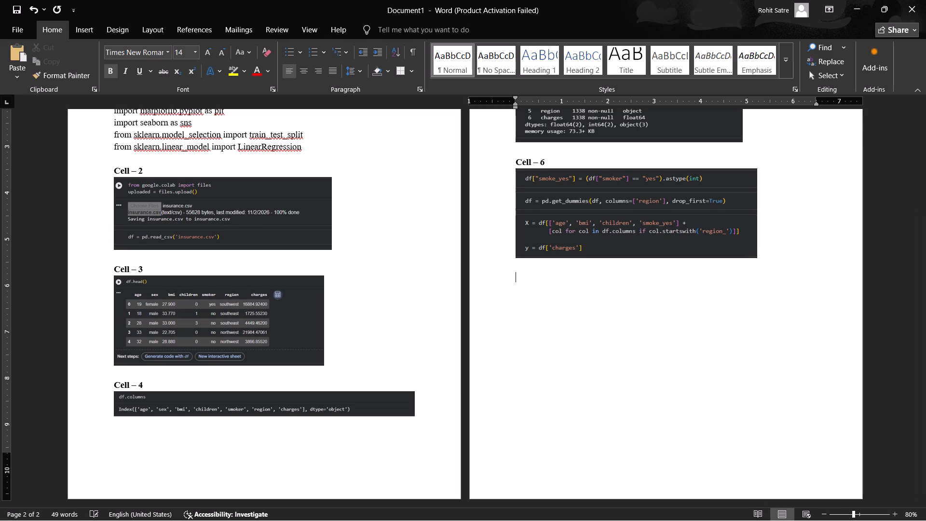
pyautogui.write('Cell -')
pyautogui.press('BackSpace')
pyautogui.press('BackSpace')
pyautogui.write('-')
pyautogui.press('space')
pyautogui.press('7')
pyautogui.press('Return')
# Capture the print(X.head()) cell with its output in Colab and paste it under Cell – 7 in Word, followed by two line breaks.
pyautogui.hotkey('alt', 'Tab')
pyautogui.scroll(-2, 474, 283)
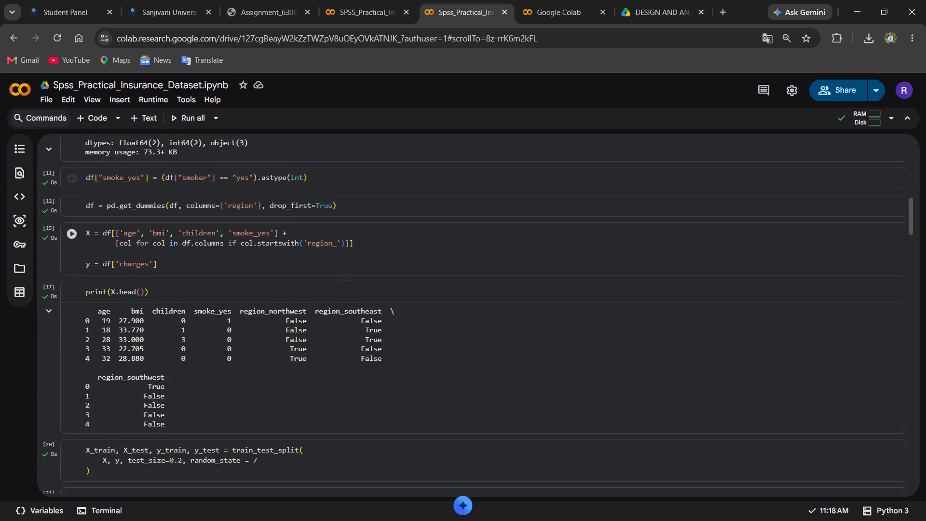
pyautogui.scroll(-1, 474, 283)
pyautogui.press('Print')
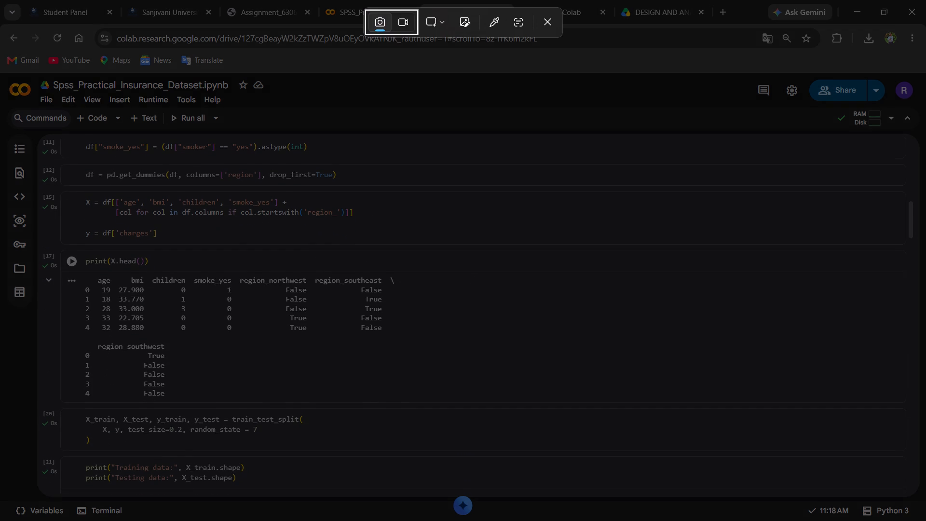
pyautogui.moveTo(64, 252); pyautogui.dragTo(610, 405)
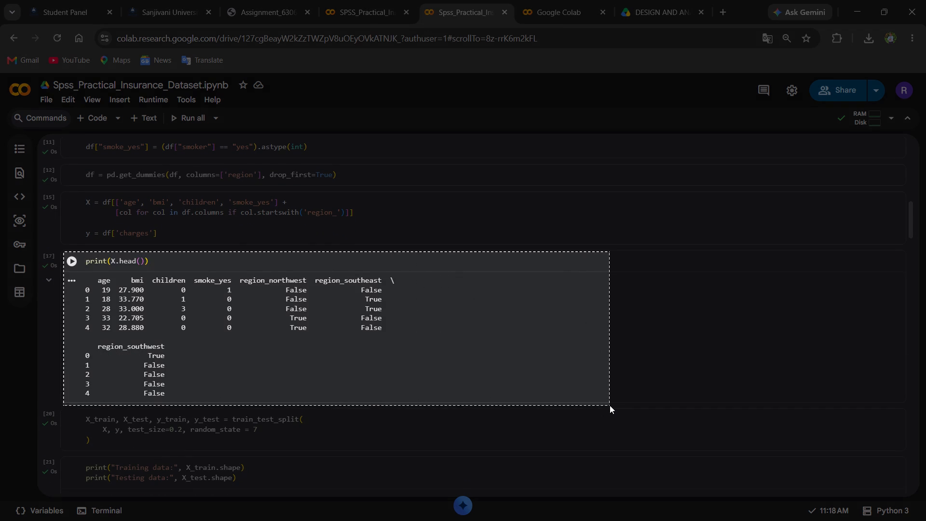
pyautogui.moveTo(610, 405); pyautogui.dragTo(484, 402)
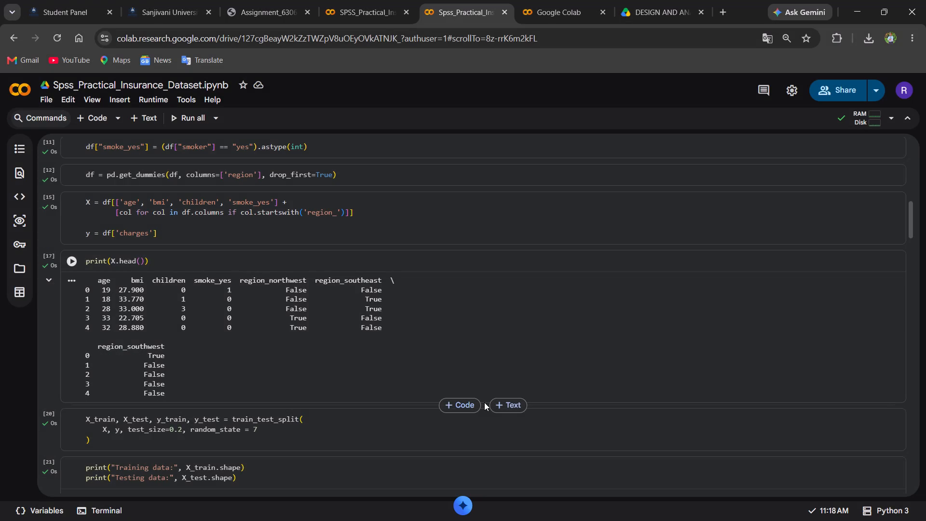
pyautogui.hotkey('alt', 'Tab')
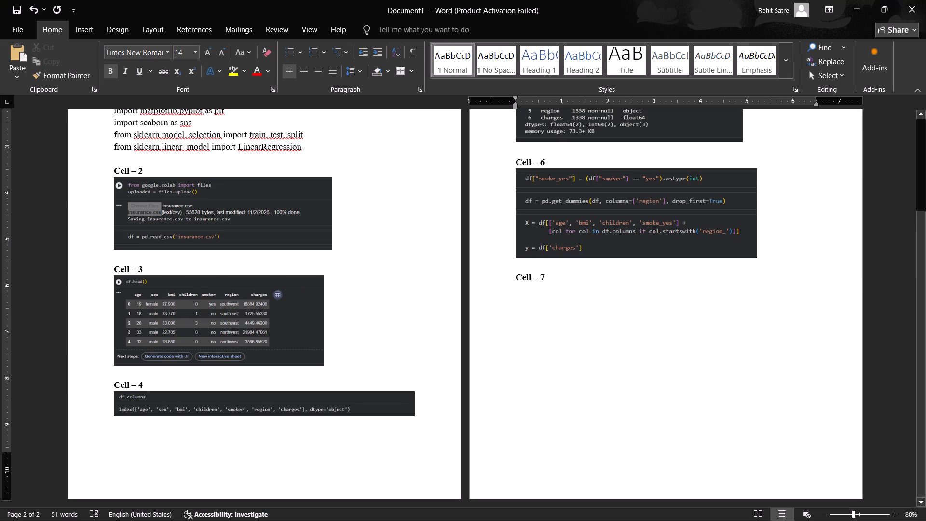
pyautogui.hotkey('ctrl', 'v')
pyautogui.press('Return')
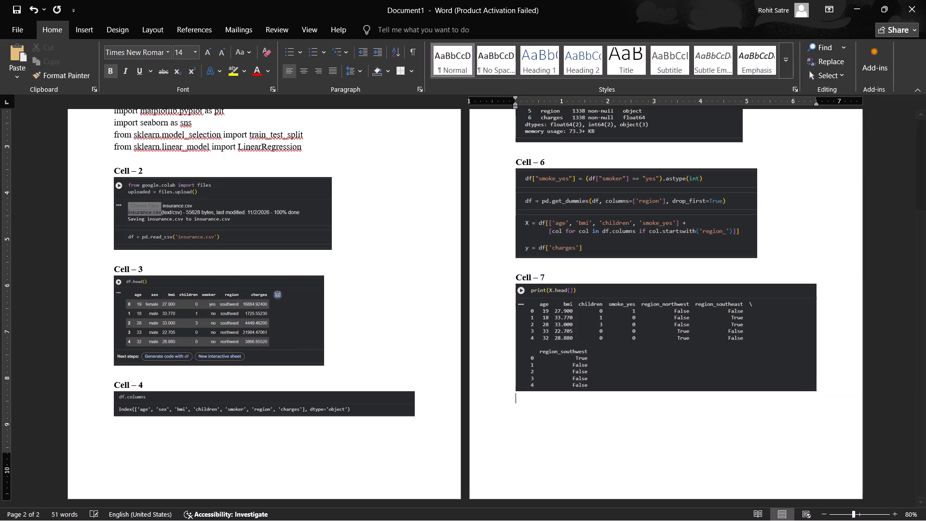
pyautogui.press('Return')
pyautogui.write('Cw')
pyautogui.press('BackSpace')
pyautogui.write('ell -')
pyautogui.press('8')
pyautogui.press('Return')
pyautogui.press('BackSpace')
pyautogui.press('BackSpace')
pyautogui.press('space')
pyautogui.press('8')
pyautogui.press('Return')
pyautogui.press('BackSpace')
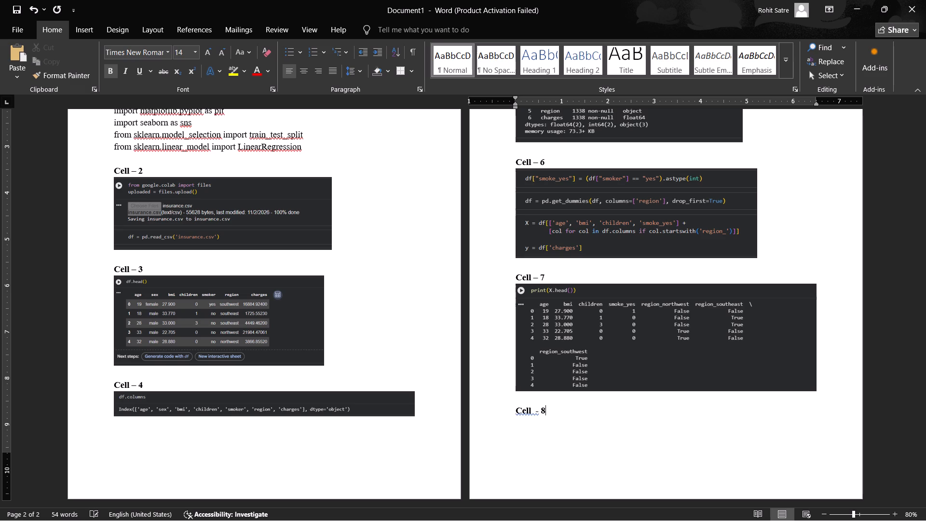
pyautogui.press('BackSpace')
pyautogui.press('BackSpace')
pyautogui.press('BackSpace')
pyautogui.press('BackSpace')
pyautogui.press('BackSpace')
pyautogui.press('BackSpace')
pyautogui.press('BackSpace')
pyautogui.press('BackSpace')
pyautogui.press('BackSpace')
# Add the heading "Cell – 8" below the Cell – 7 screenshot and start a new line.
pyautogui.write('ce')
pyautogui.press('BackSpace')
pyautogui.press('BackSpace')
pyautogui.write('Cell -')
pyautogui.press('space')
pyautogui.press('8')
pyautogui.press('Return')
# Capture the train_test_split, print-shape and LinearRegression() cells together in Colab and paste the screenshot under Cell – 8 in Word.
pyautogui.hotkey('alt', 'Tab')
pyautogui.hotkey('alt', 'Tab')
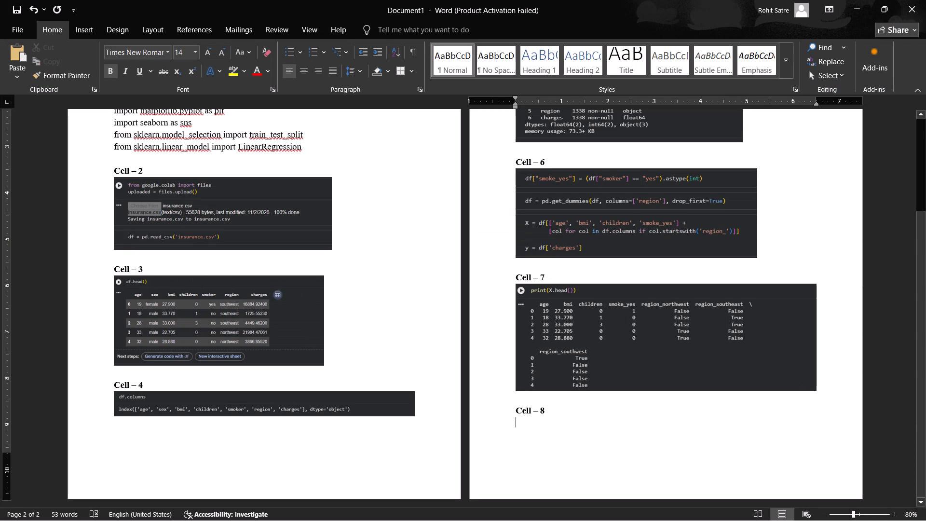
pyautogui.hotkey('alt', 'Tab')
pyautogui.scroll(1, 503, 361)
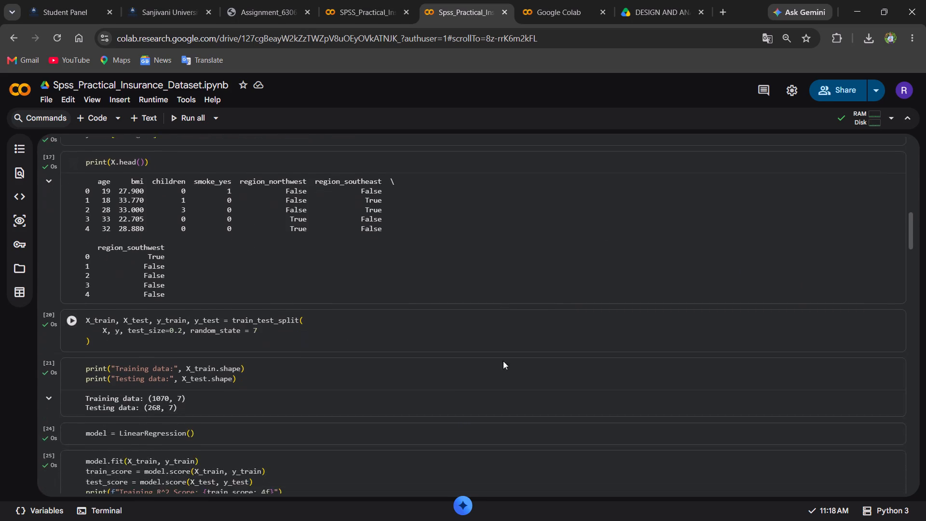
pyautogui.scroll(3, 503, 361)
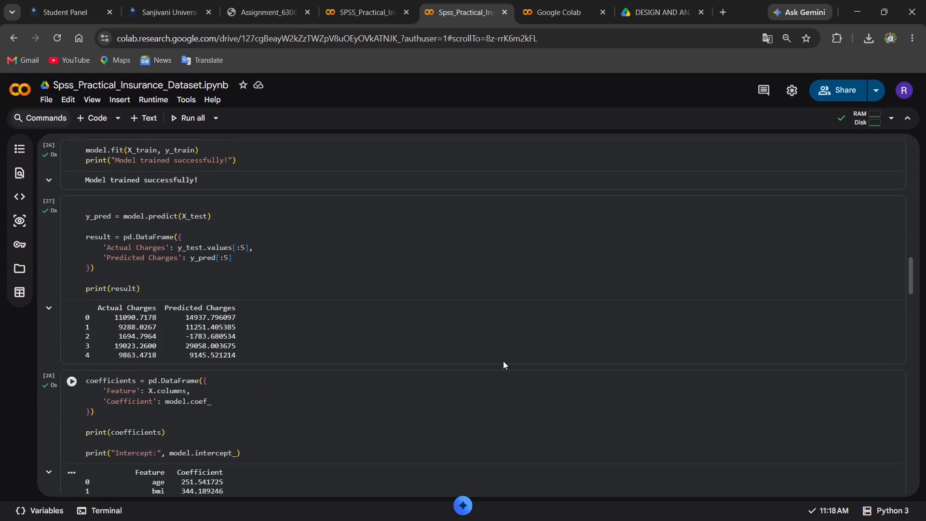
pyautogui.scroll(2, 503, 361)
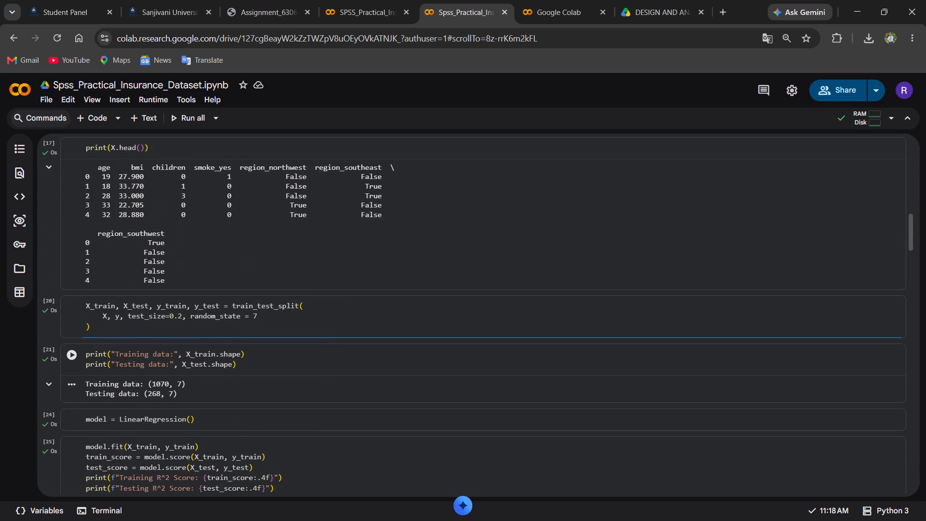
pyautogui.scroll(1, 503, 361)
pyautogui.press('Print')
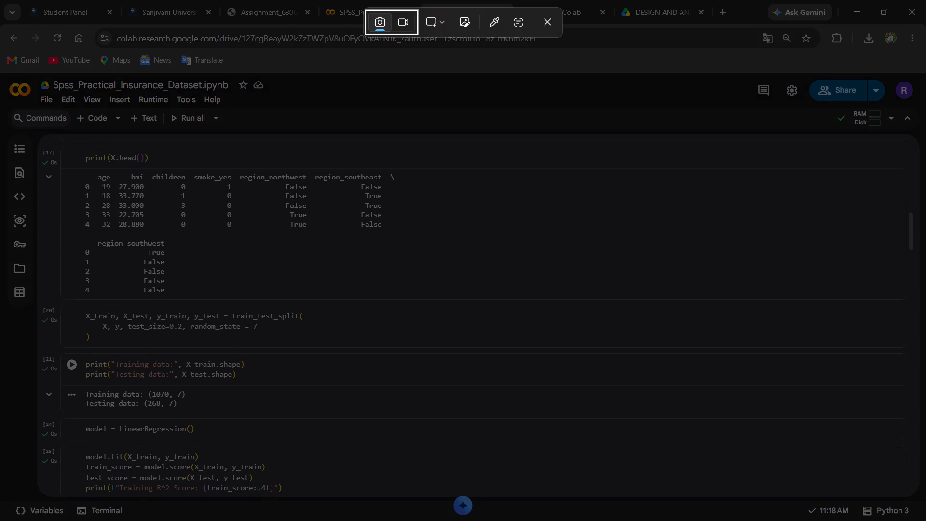
pyautogui.moveTo(66, 310); pyautogui.dragTo(354, 415)
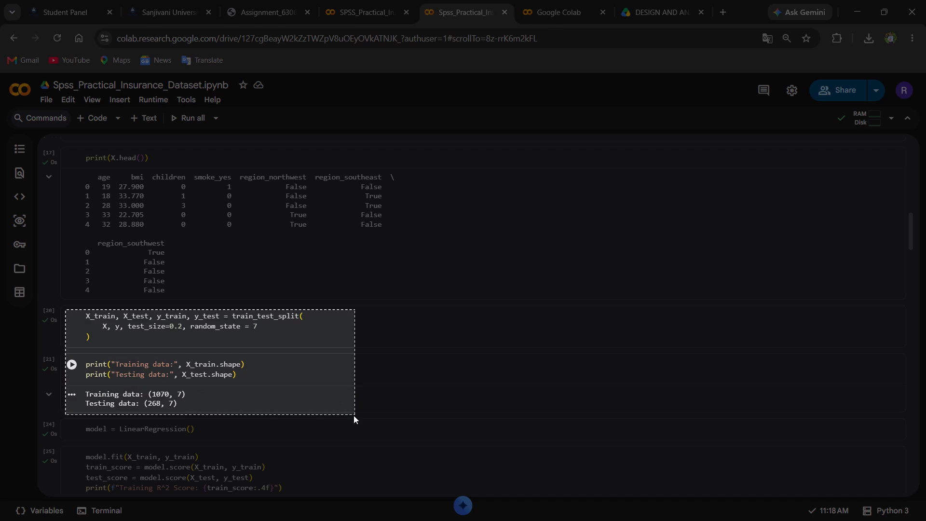
pyautogui.moveTo(354, 415); pyautogui.dragTo(368, 416)
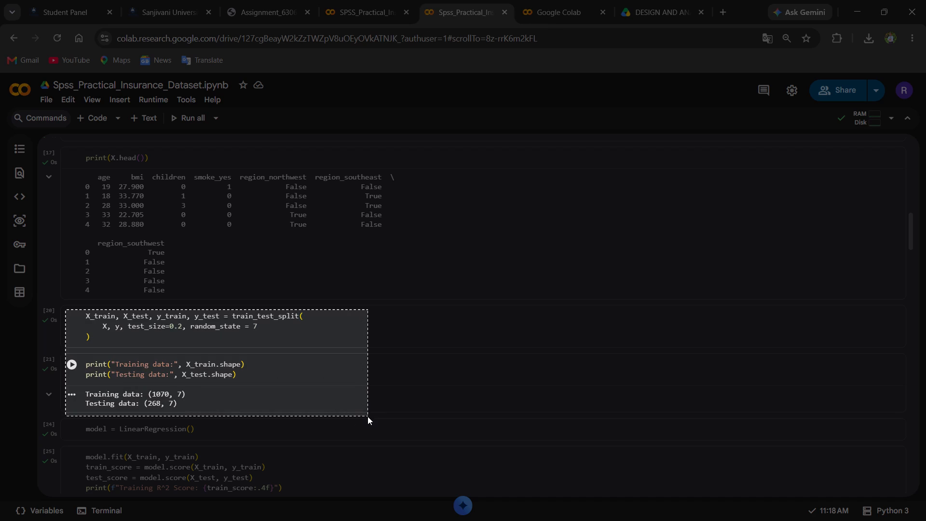
pyautogui.moveTo(368, 416); pyautogui.dragTo(395, 409)
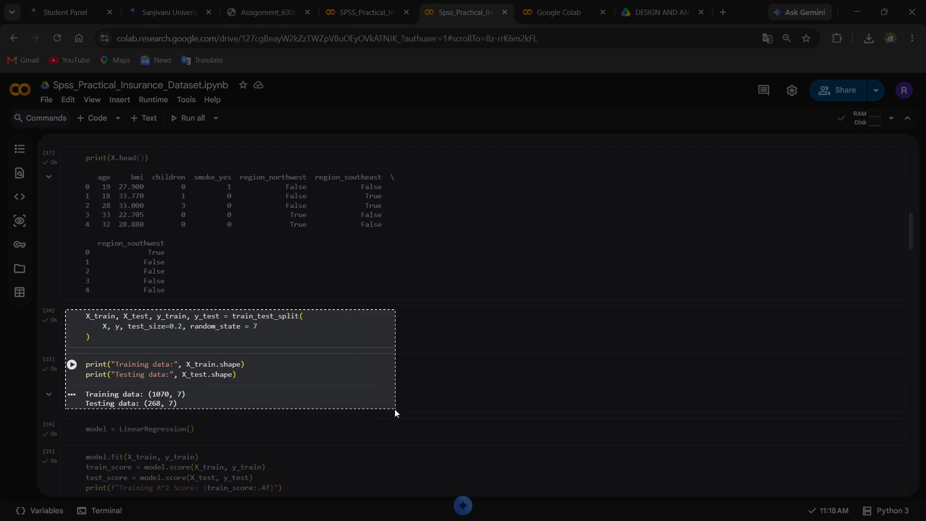
pyautogui.moveTo(395, 409); pyautogui.dragTo(392, 443)
pyautogui.hotkey('alt', 'Tab')
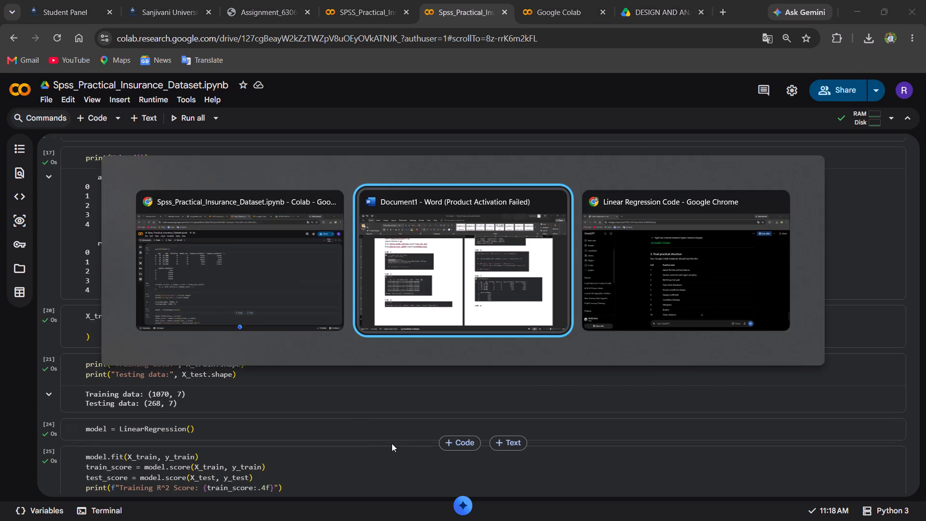
pyautogui.hotkey('ctrl', 'v')
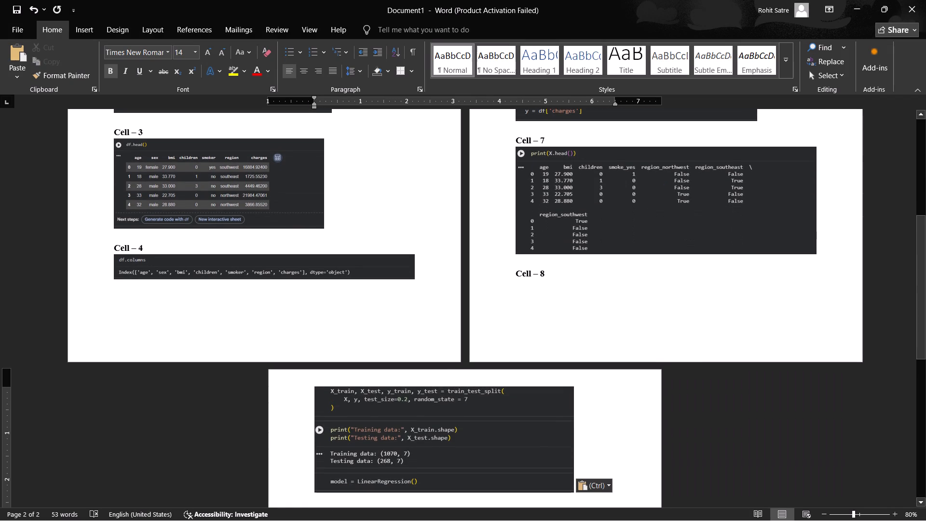
# Insert blank lines before the Cell – 8 heading so it starts the third page directly above its screenshot.
pyautogui.click(512, 275)
pyautogui.press('Return')
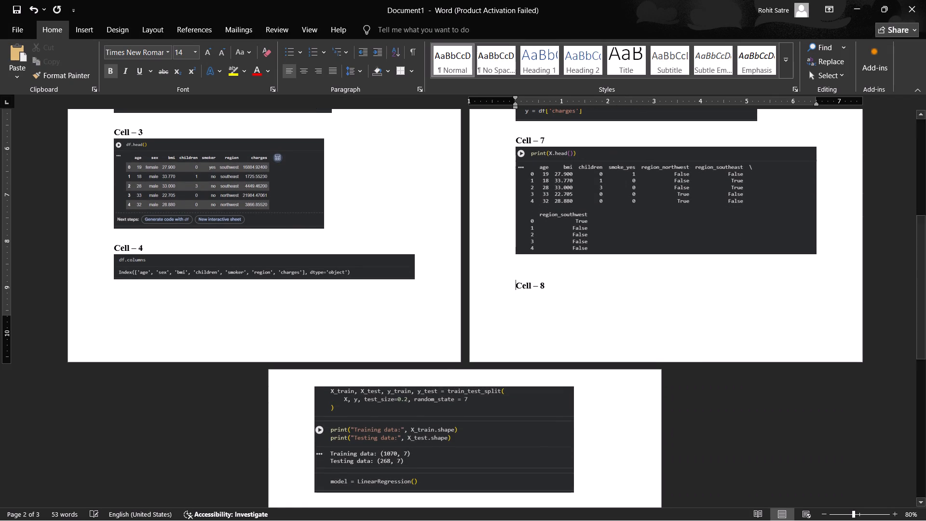
pyautogui.press('Return')
pyautogui.press('Return')
pyautogui.press('Return')
pyautogui.scroll(-1, 512, 275)
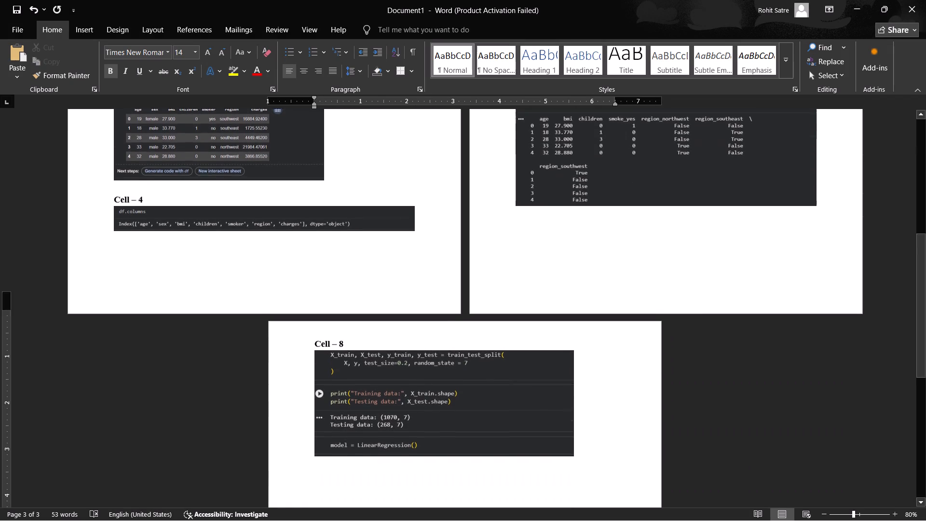
pyautogui.scroll(-1, 512, 275)
pyautogui.press('Return')
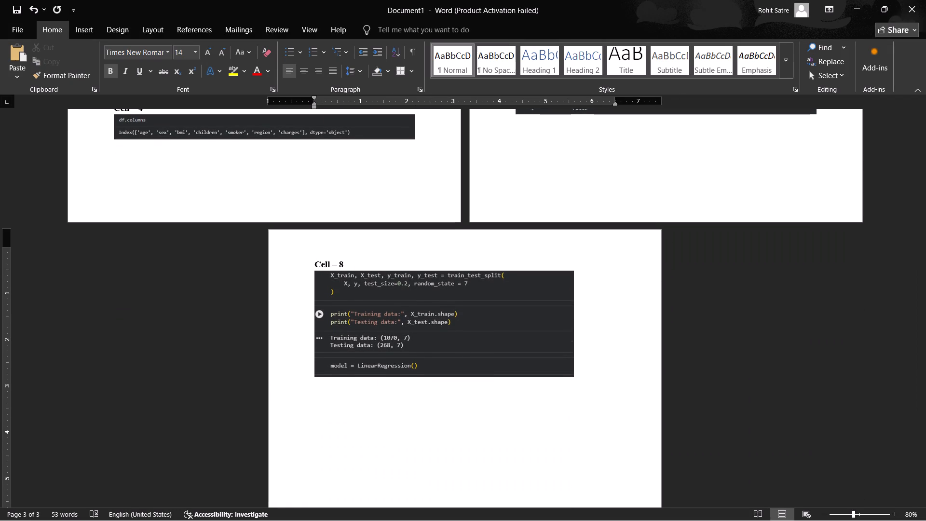
pyautogui.press('BackSpace')
# Add the heading "Cell – 9" below the Cell – 8 screenshot, leaving a blank line above it, and start a new line.
pyautogui.click(587, 356)
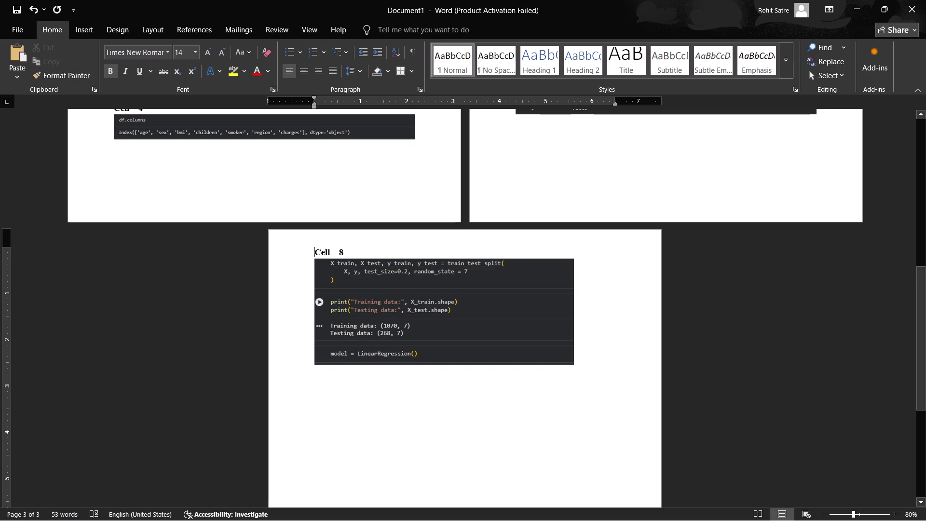
pyautogui.press('Return')
pyautogui.press('Return')
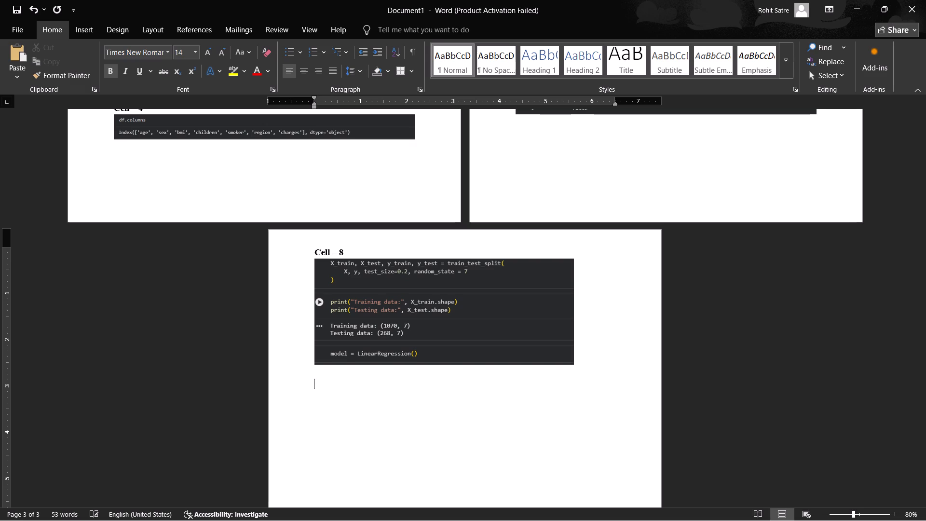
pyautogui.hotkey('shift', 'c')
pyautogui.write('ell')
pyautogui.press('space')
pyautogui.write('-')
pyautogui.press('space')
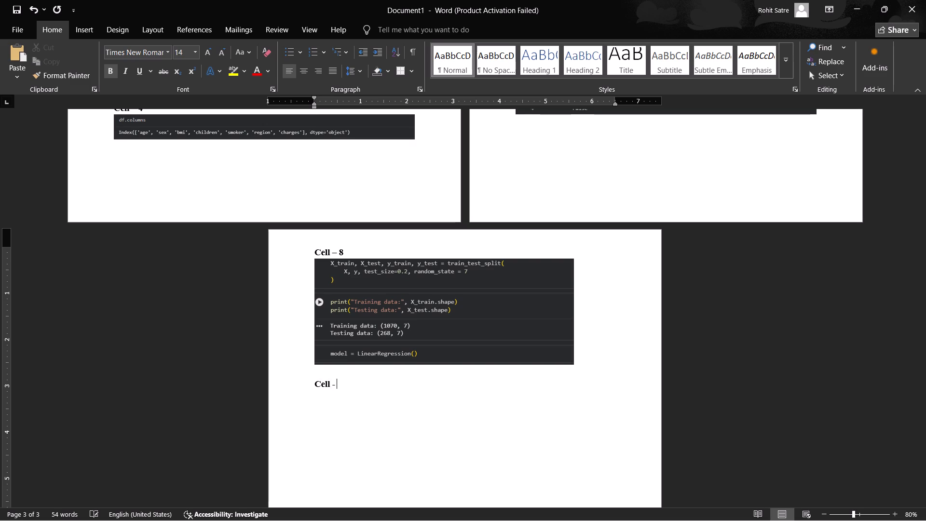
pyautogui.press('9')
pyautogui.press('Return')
# Capture the Colab model.fit cell that prints the training and testing R^2 scores, including its output, and return to Word.
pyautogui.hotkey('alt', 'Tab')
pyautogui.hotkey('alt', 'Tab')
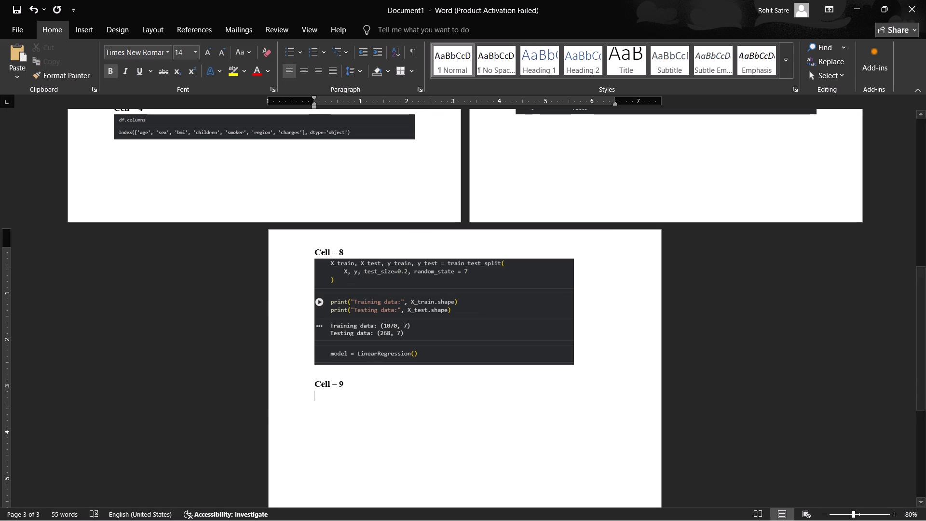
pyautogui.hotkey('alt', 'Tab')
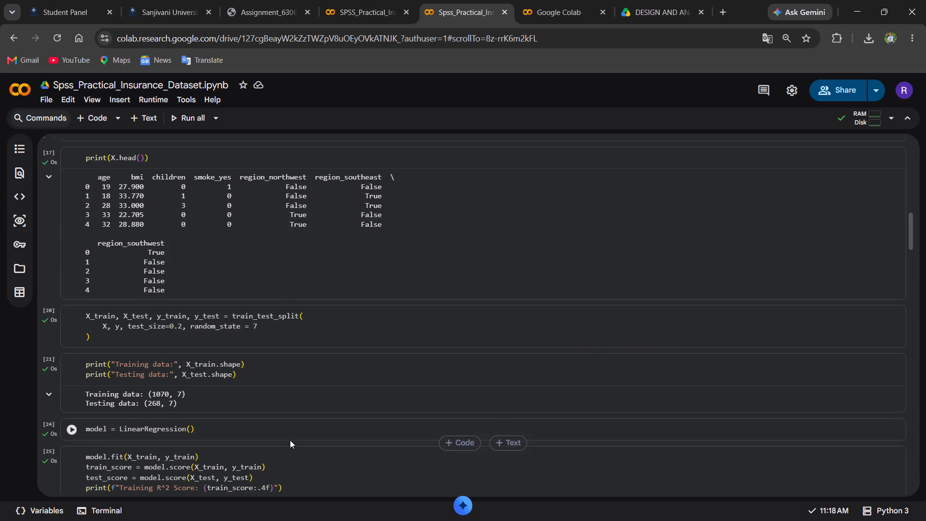
pyautogui.scroll(-3, 290, 440)
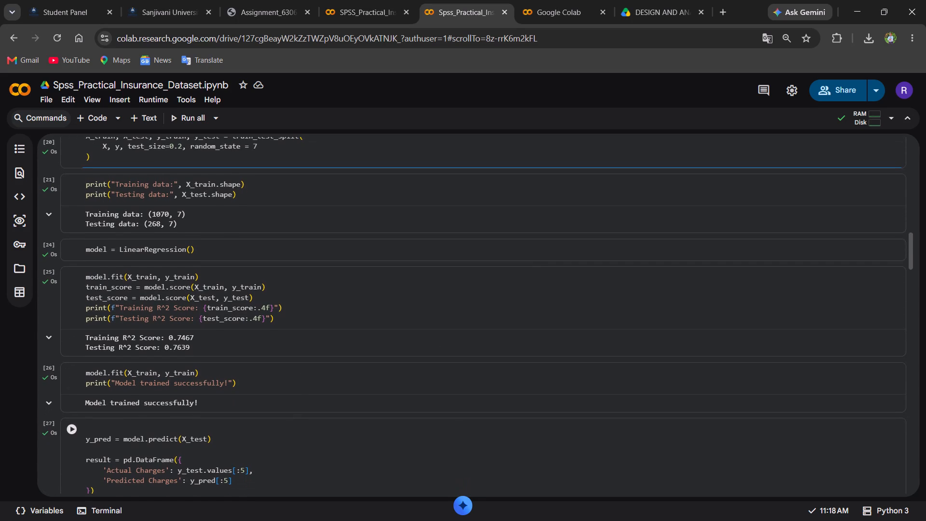
pyautogui.press('Print')
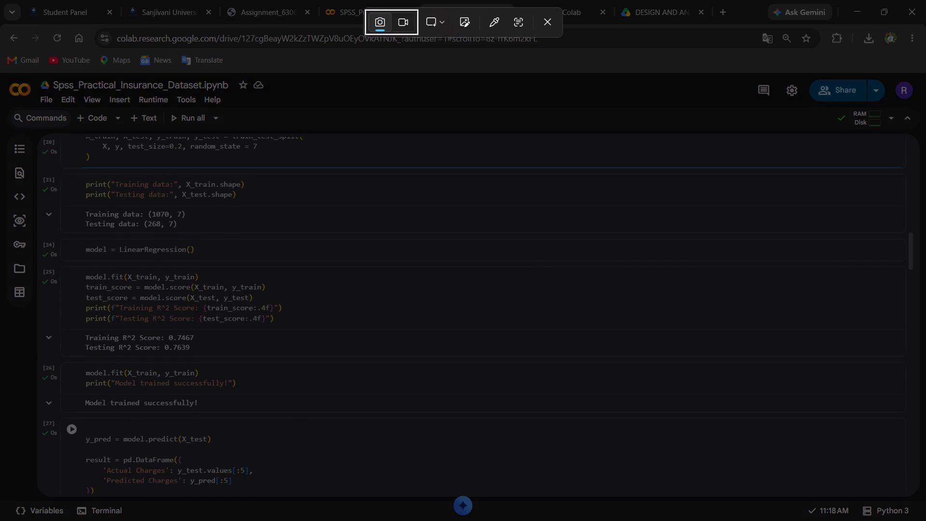
pyautogui.moveTo(63, 260); pyautogui.dragTo(374, 358)
pyautogui.hotkey('alt', 'Tab')
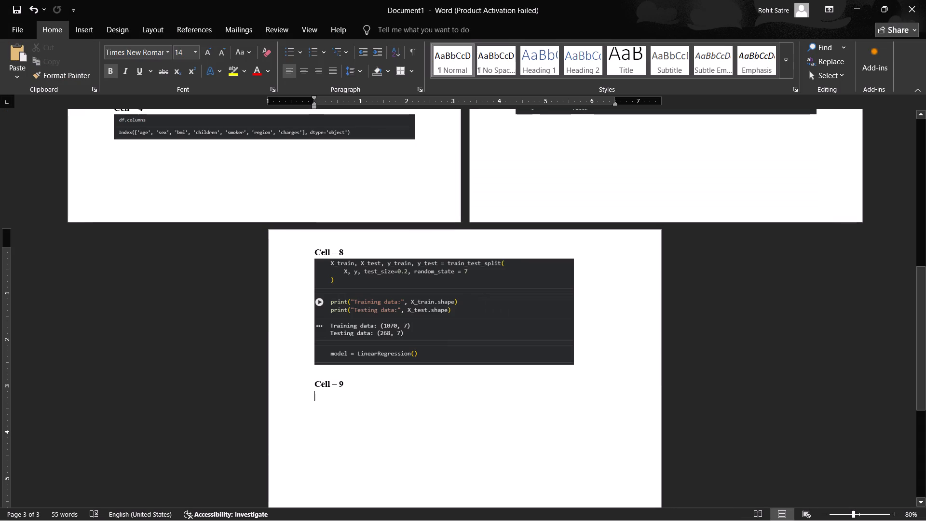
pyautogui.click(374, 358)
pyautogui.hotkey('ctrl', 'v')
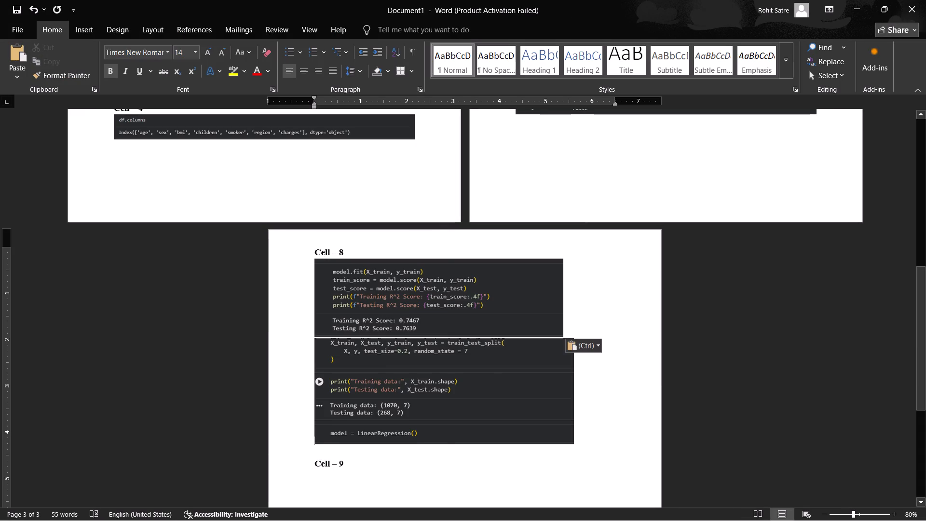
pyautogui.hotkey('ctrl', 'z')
# Paste the R^2 score screenshot on the empty line under the Cell – 9 heading.
pyautogui.click(329, 418)
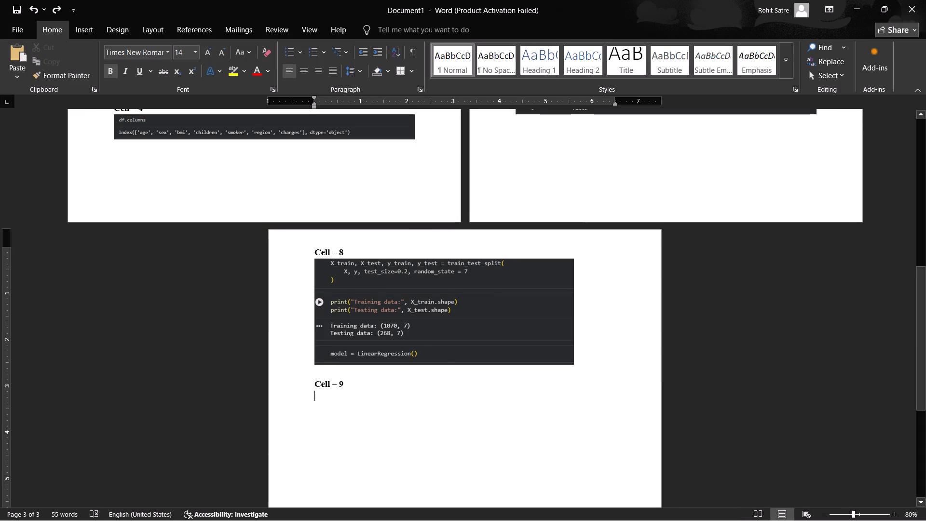
pyautogui.hotkey('ctrl', 'v')
# Add the heading "Cell – 10" below the Cell – 9 screenshot, leaving a blank line above it, and start a new line.
pyautogui.press('Return')
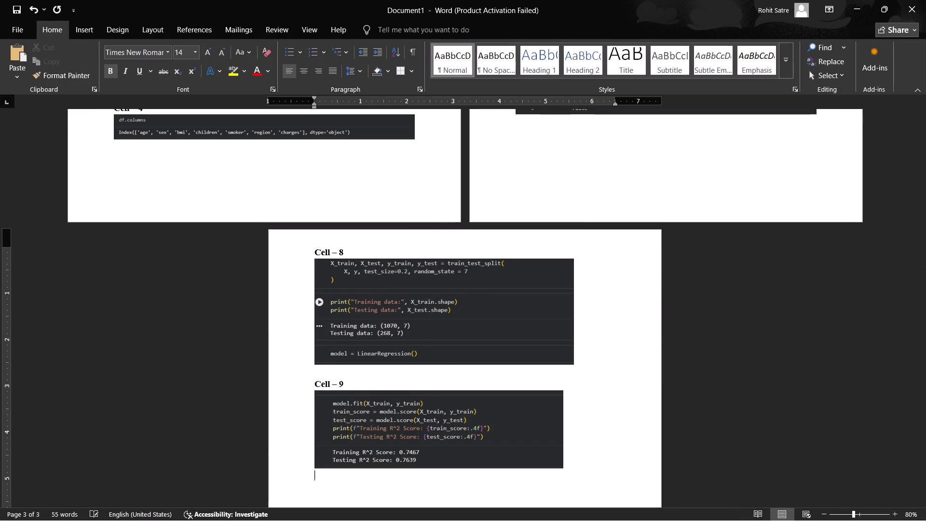
pyautogui.press('Return')
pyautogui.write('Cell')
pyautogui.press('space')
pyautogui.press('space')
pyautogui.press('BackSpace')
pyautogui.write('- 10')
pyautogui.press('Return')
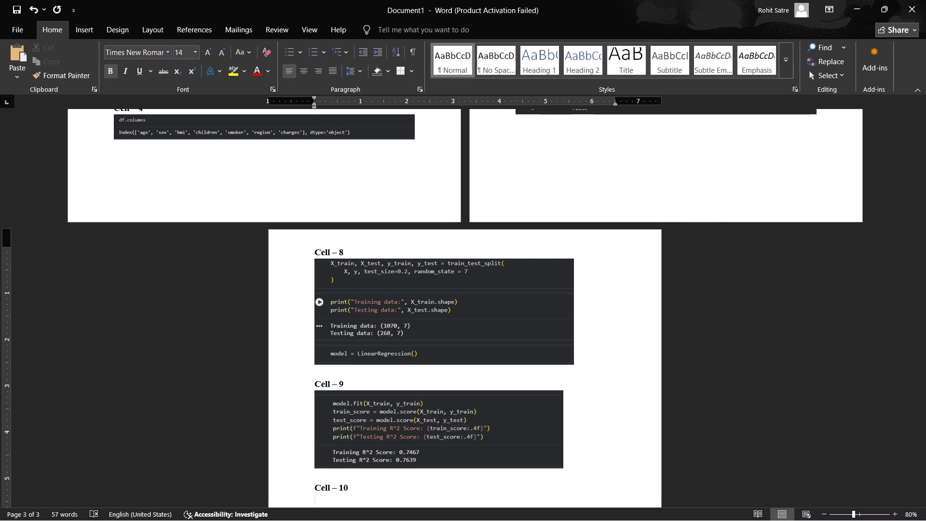
# Capture the model.fit cell printing "Model trained successfully!" with its output in Colab and paste it under Cell – 10 in Word.
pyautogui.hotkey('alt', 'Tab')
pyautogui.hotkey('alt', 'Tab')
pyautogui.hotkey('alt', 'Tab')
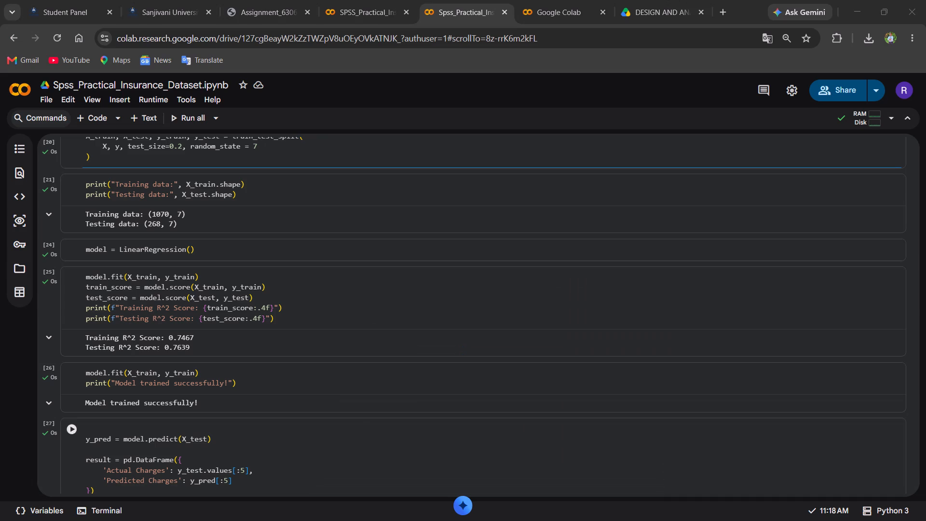
pyautogui.scroll(-2, 286, 425)
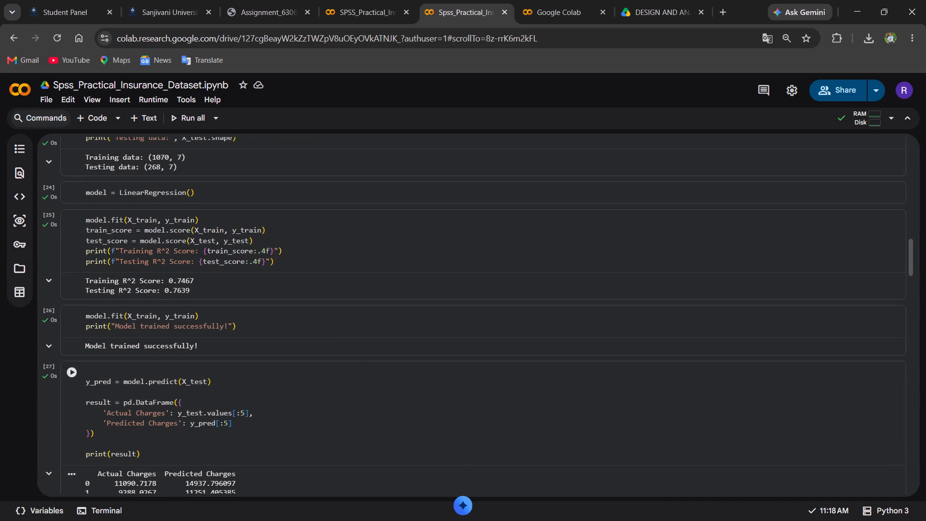
pyautogui.press('Print')
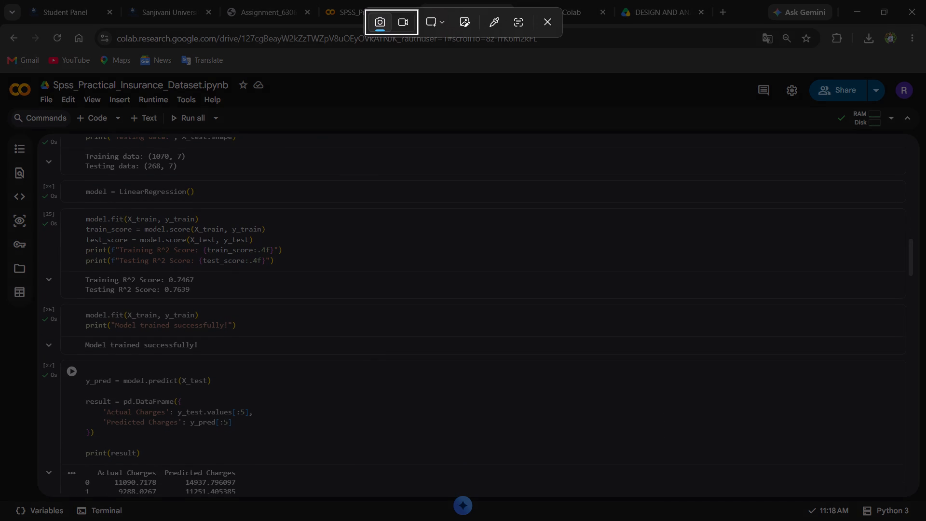
pyautogui.moveTo(68, 304); pyautogui.dragTo(338, 358)
pyautogui.hotkey('alt', 'Tab')
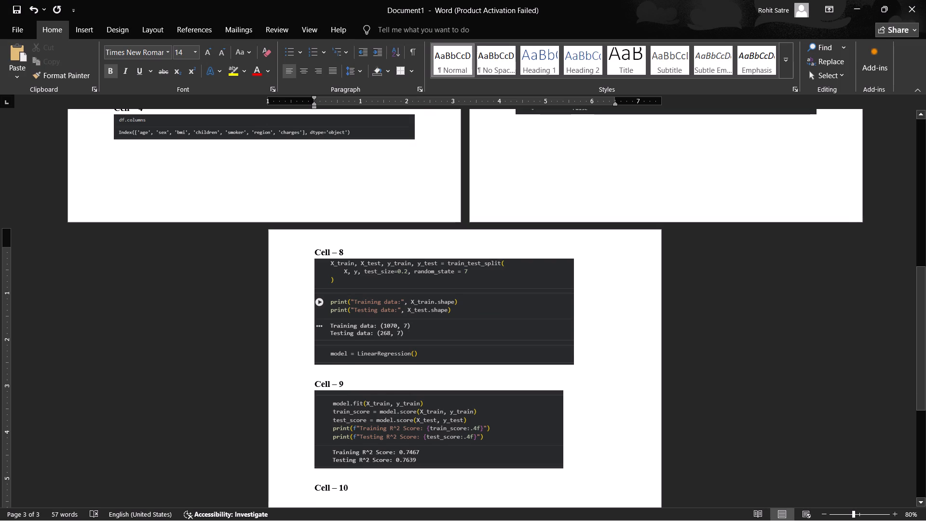
pyautogui.hotkey('ctrl', 'v')
# Add the heading "Cell – 11" below the Cell – 10 screenshot, leaving a blank line above it, and start a new line.
pyautogui.scroll(-1, 350, 439)
pyautogui.press('Return')
pyautogui.press('Return')
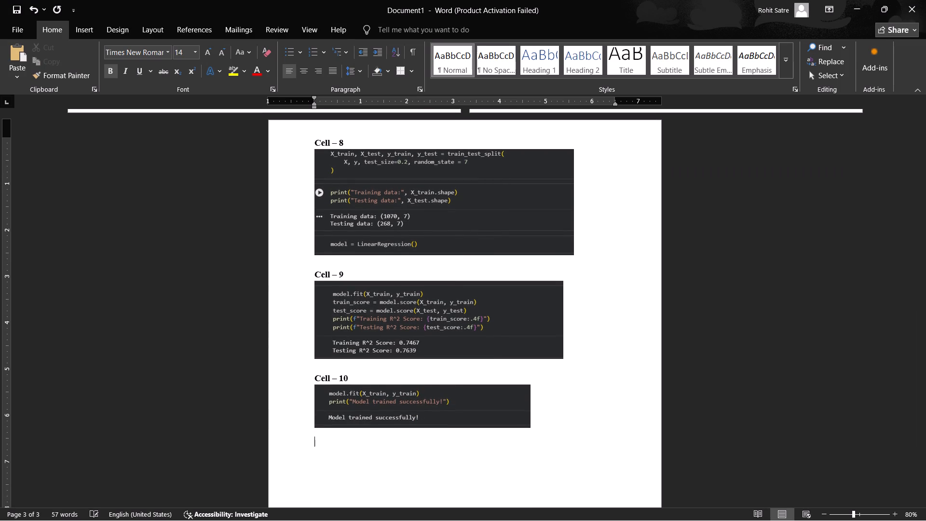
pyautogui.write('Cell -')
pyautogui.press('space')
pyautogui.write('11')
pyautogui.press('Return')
# Capture the y_pred cell with its Actual and Predicted Charges output in Colab and paste it under Cell – 11 in Word.
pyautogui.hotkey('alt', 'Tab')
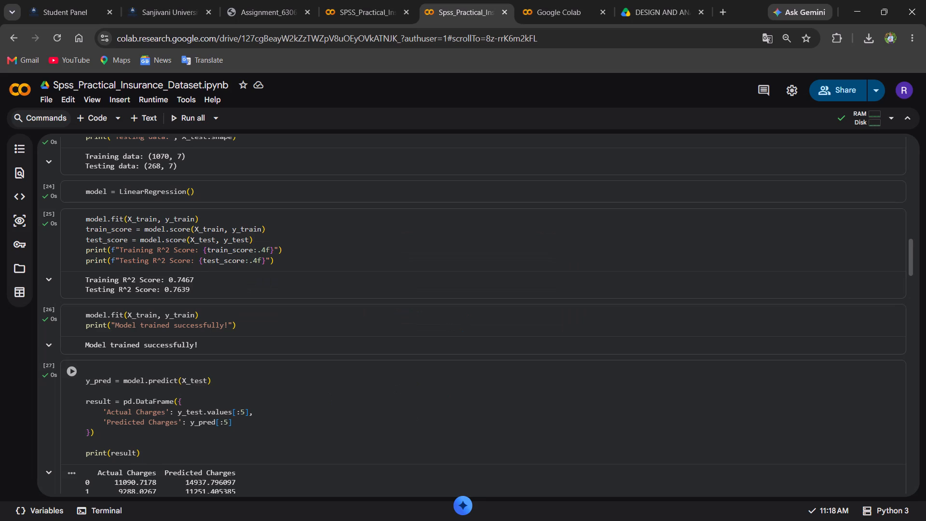
pyautogui.scroll(-3, 242, 393)
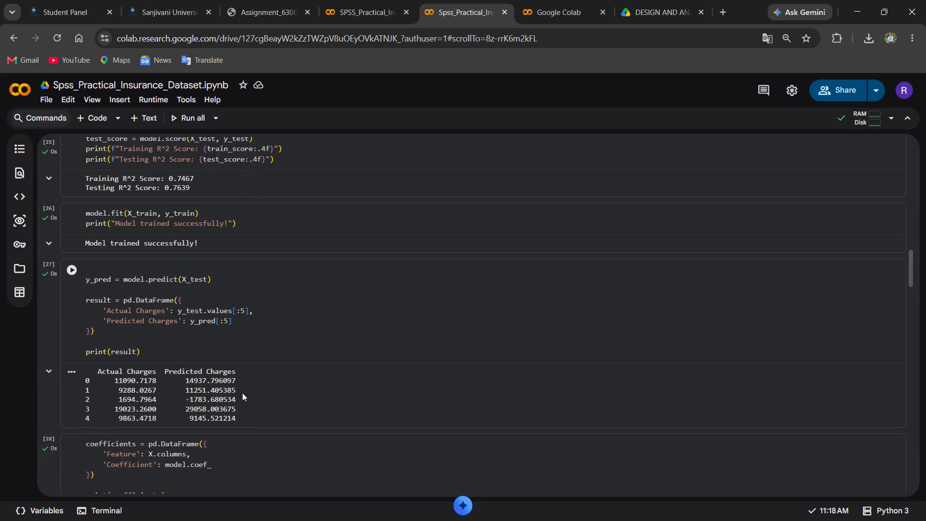
pyautogui.press('Print')
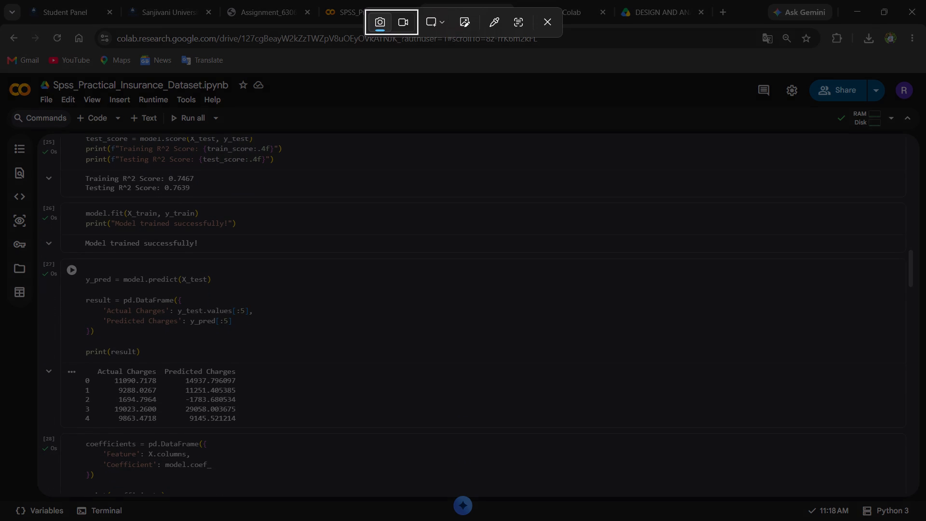
pyautogui.moveTo(63, 258); pyautogui.dragTo(314, 430)
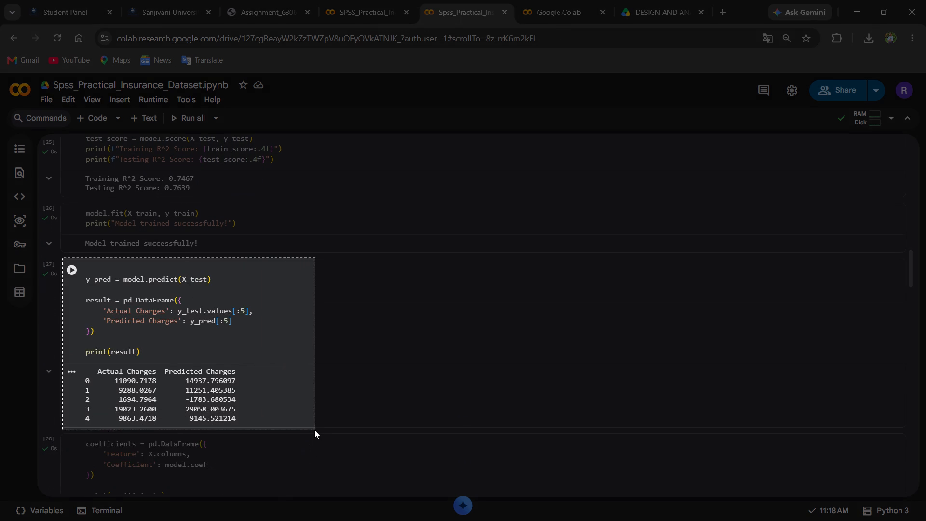
pyautogui.moveTo(314, 430); pyautogui.dragTo(311, 430)
pyautogui.hotkey('alt', 'Tab')
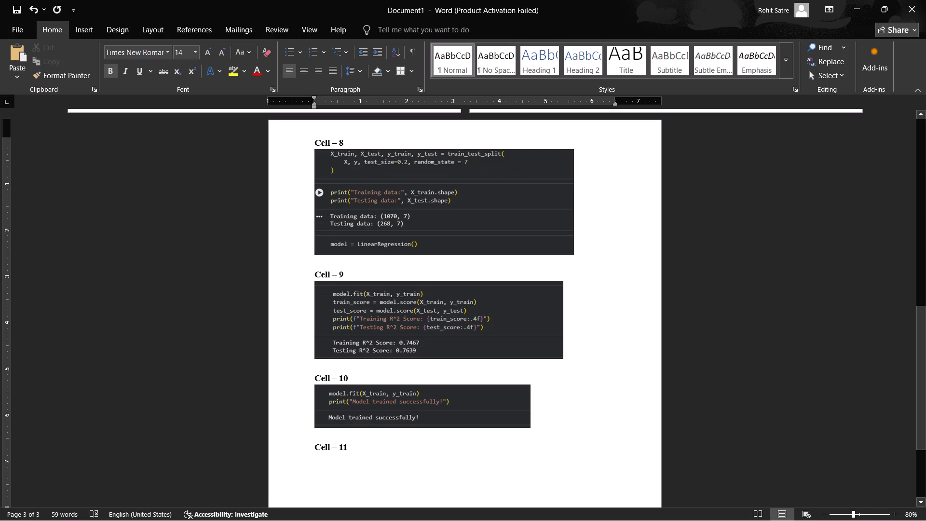
pyautogui.hotkey('ctrl', 'v')
# Shrink the pasted prediction screenshot proportionally to about 3.9 inches wide so it fits on the page below the Cell – 11 heading.
pyautogui.scroll(-2, 311, 426)
pyautogui.scroll(2, 311, 408)
pyautogui.click(667, 293)
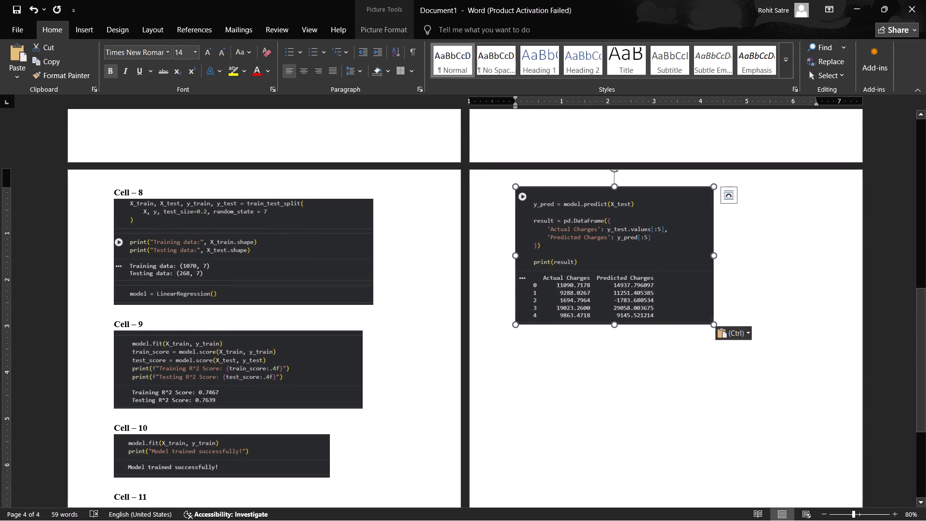
pyautogui.moveTo(714, 325); pyautogui.dragTo(682, 286)
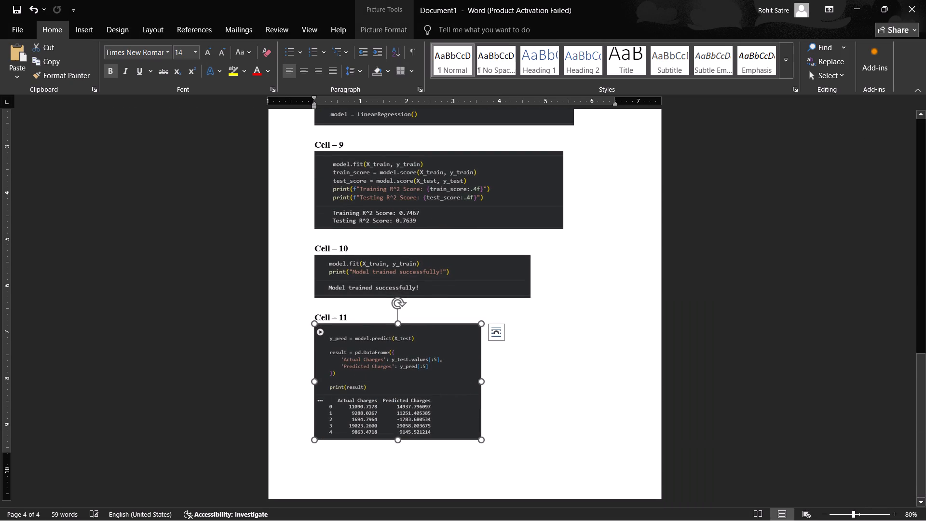
pyautogui.moveTo(481, 440); pyautogui.dragTo(488, 444)
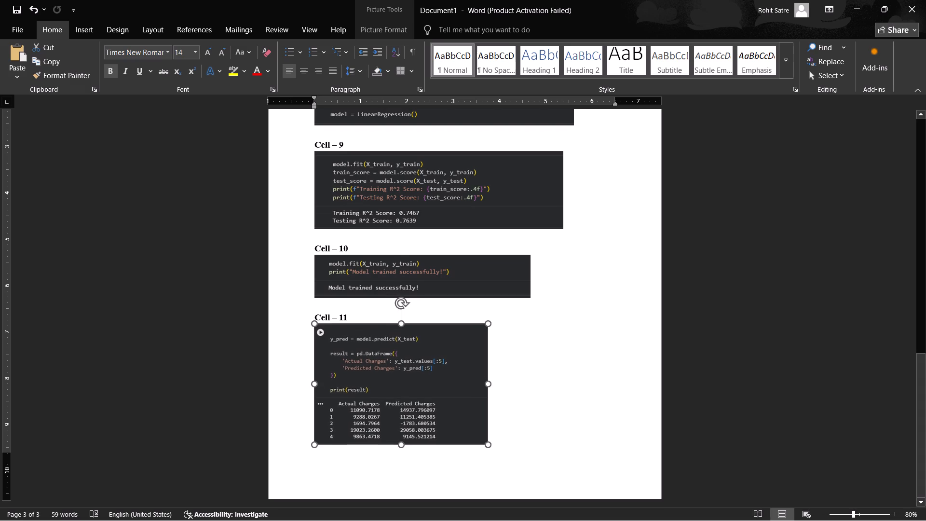
pyautogui.moveTo(488, 444); pyautogui.dragTo(491, 448)
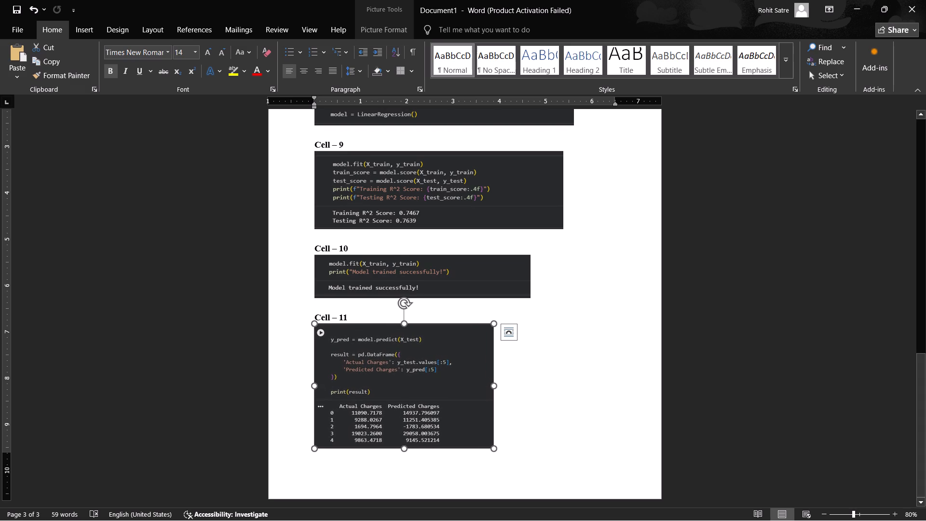
# Add the heading "Cell – 12" on a new line after the Cell – 11 screenshot and start a new line.
pyautogui.click(511, 449)
pyautogui.press('Return')
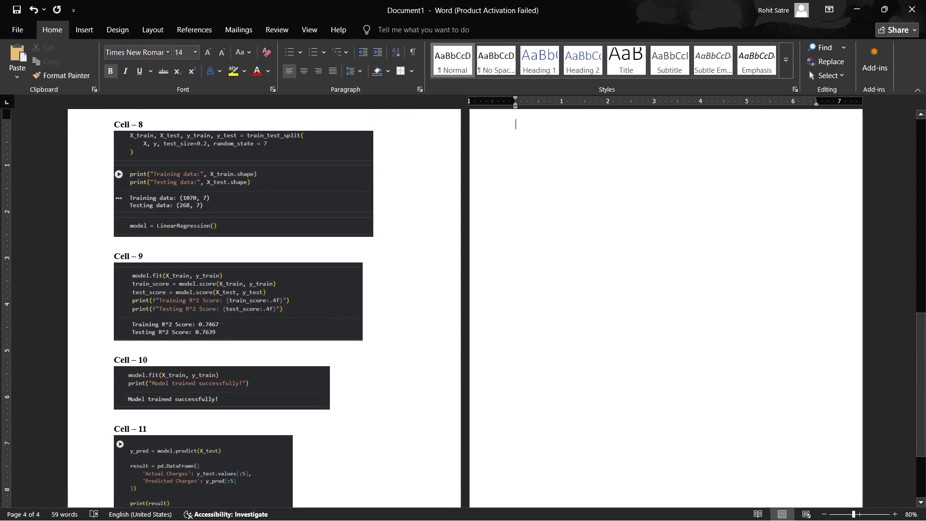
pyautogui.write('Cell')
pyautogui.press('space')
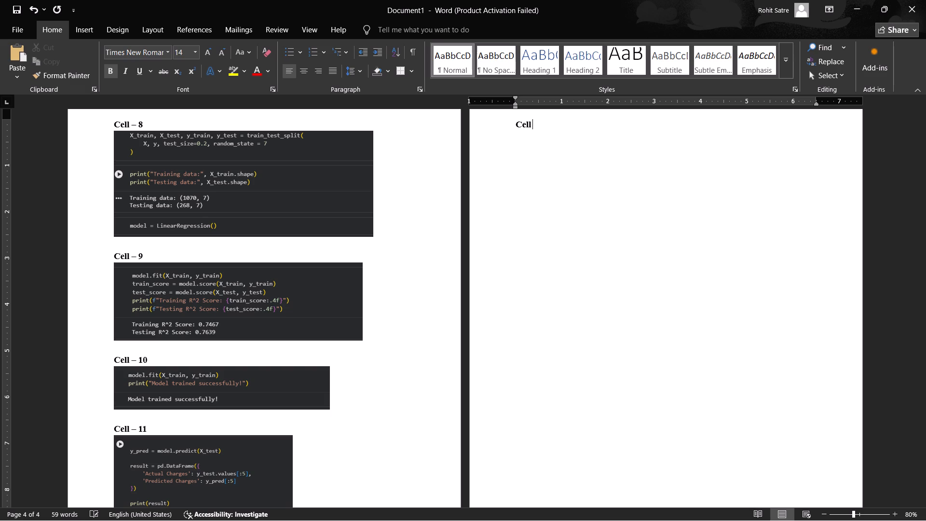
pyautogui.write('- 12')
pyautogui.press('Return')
# Capture the coefficients cell with its feature coefficients and intercept output in Colab and paste it under Cell – 12 in Word.
pyautogui.scroll(1, 281, 419)
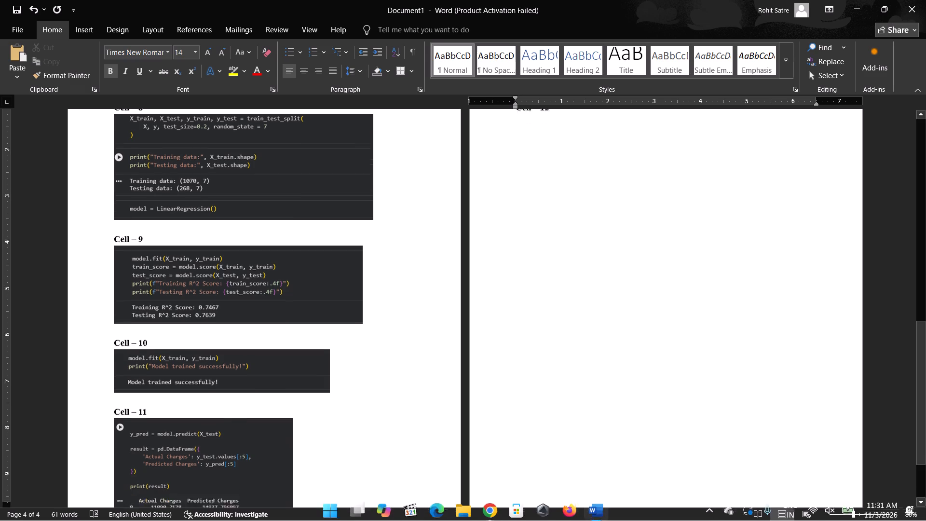
pyautogui.scroll(1, 281, 419)
pyautogui.scroll(-2, 281, 419)
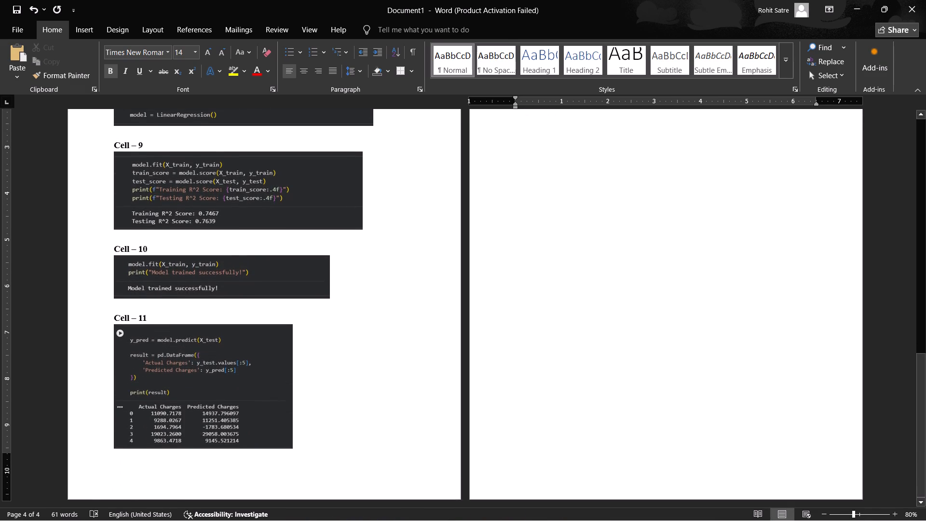
pyautogui.hotkey('alt', 'Tab')
pyautogui.scroll(-4, 242, 411)
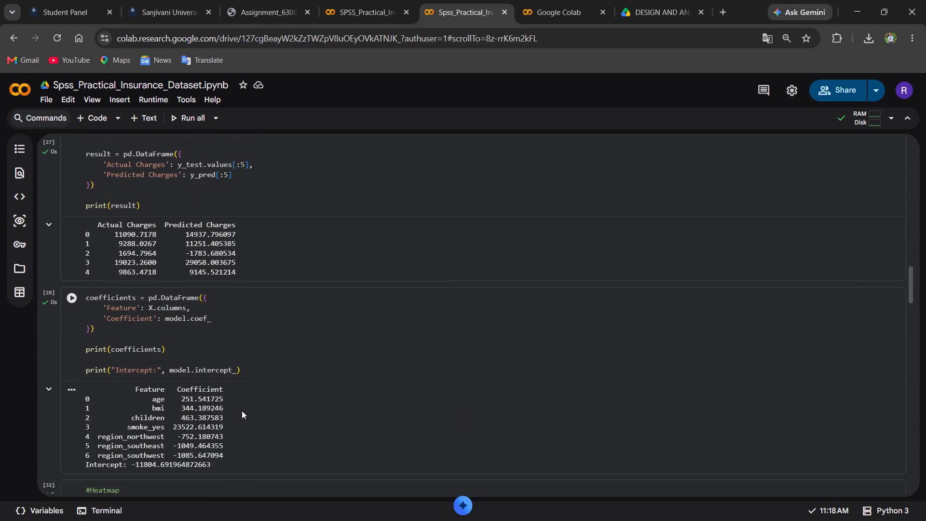
pyautogui.scroll(-1, 242, 411)
pyautogui.press('Print')
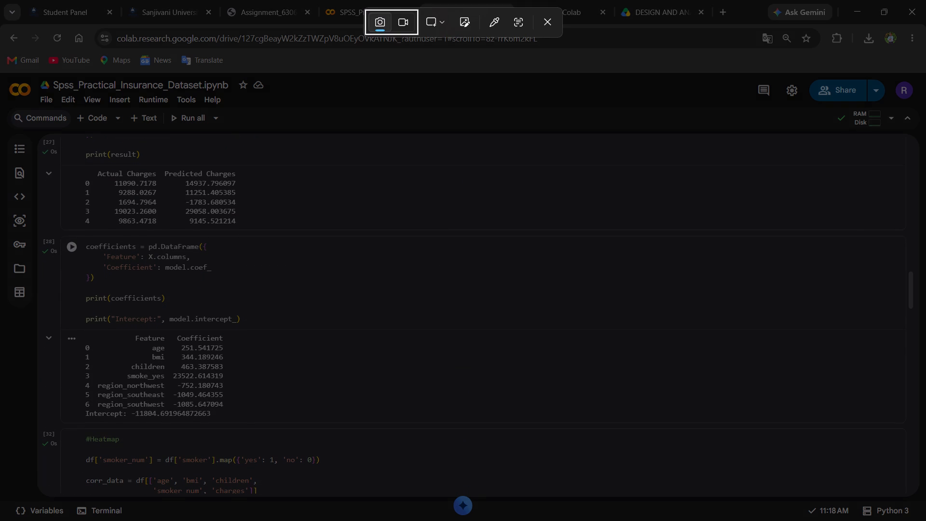
pyautogui.moveTo(69, 238); pyautogui.dragTo(351, 445)
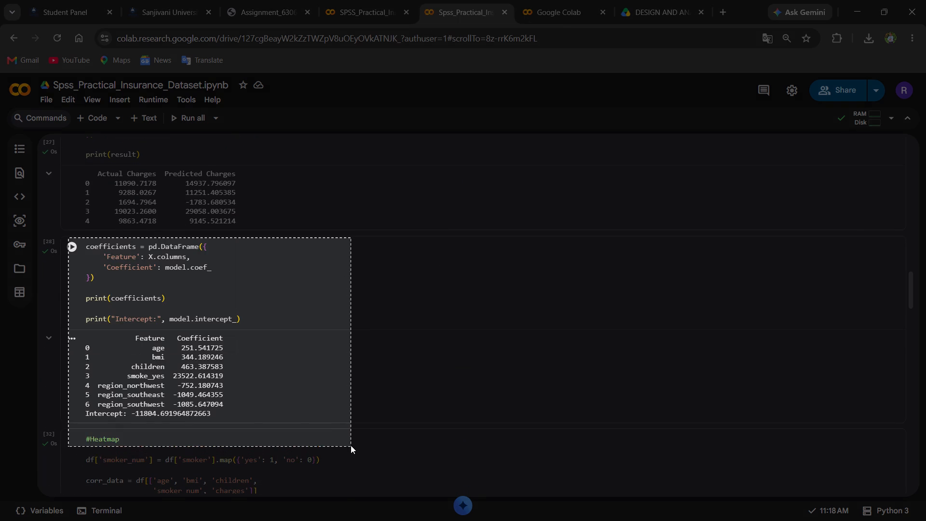
pyautogui.moveTo(351, 445); pyautogui.dragTo(359, 428)
pyautogui.hotkey('alt', 'Tab')
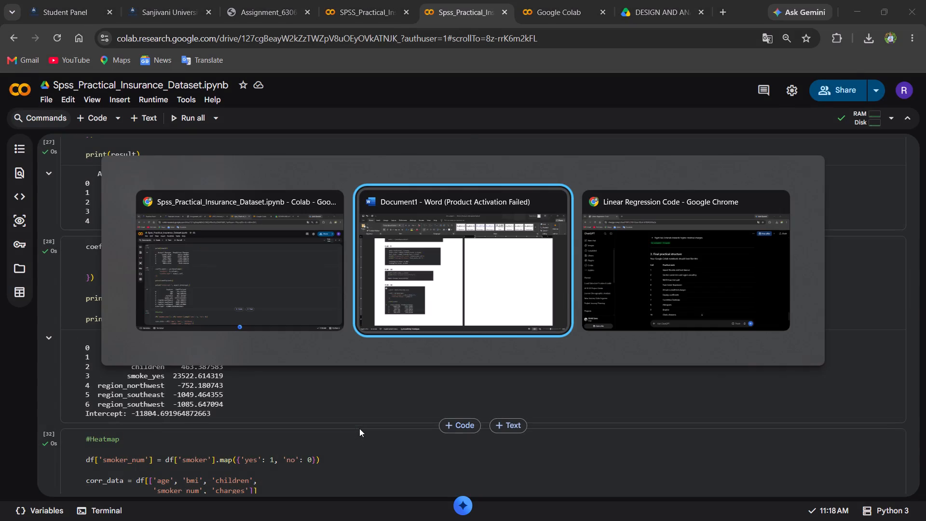
pyautogui.scroll(1, 476, 306)
pyautogui.hotkey('ctrl', 'v')
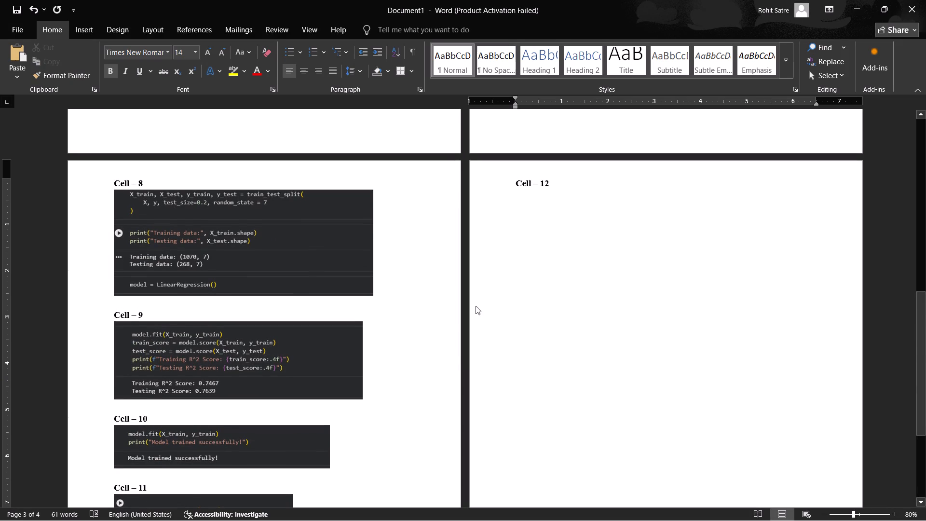
# Add the heading "Cell – 13" below the Cell – 12 screenshot, leaving a blank line above it, and start a new line.
pyautogui.press('Return')
pyautogui.press('Return')
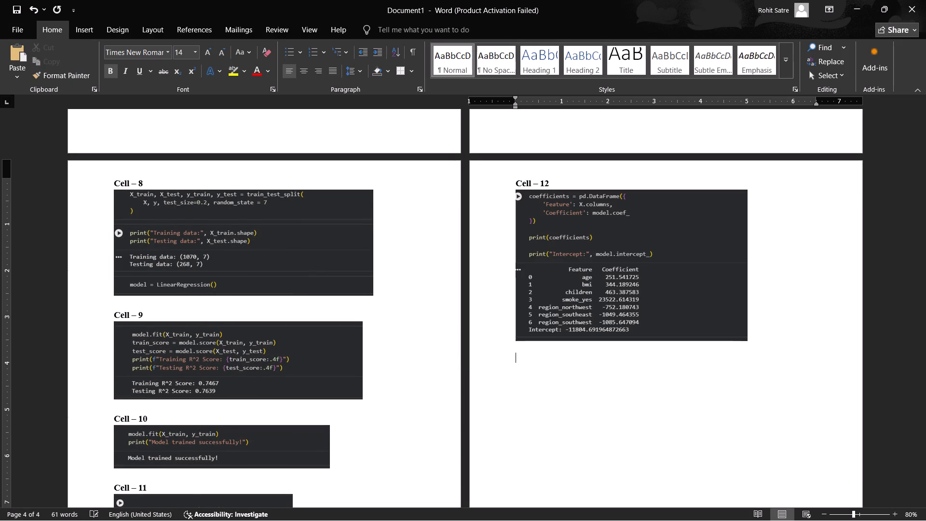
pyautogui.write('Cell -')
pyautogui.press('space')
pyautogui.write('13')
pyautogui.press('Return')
# Capture the whole Heatmap cell with its code, correlation heatmap and printed result in Colab and paste it under Cell – 13 in Word.
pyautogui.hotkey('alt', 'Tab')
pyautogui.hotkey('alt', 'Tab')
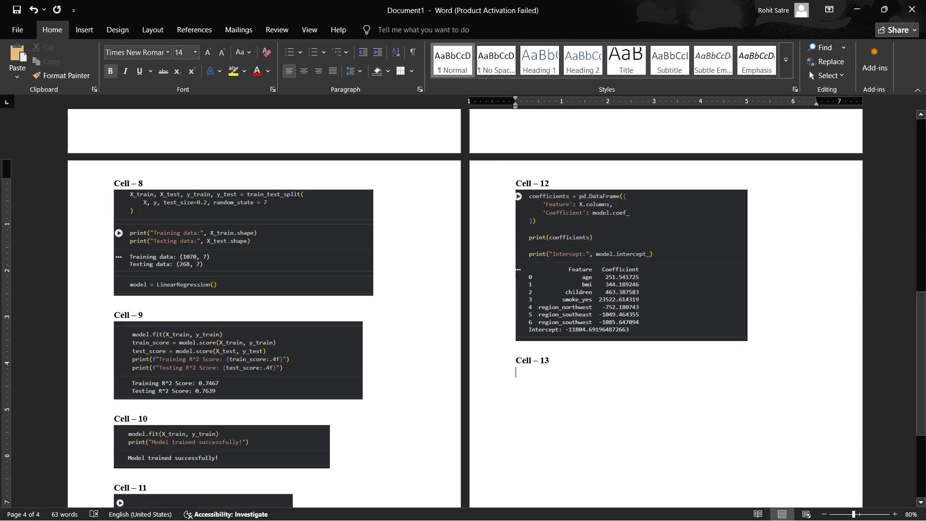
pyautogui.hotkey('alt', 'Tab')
pyautogui.scroll(-3, 470, 325)
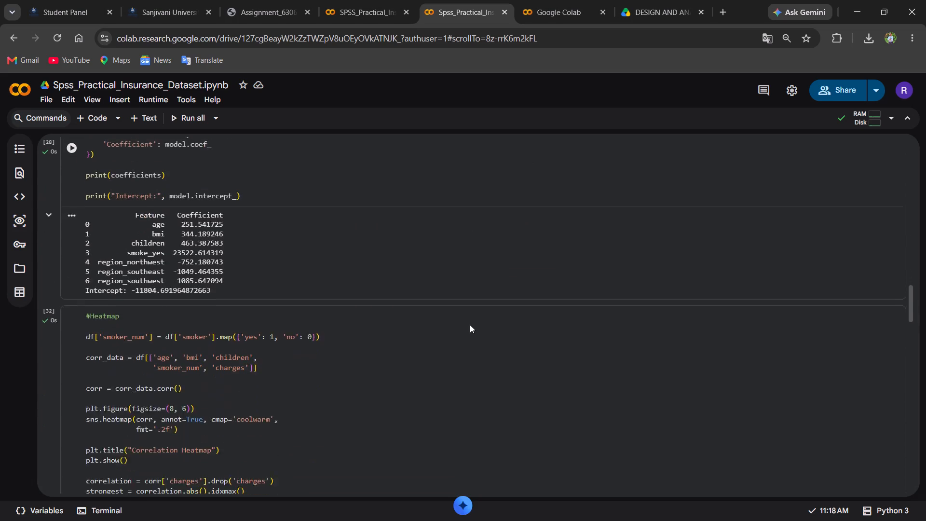
pyautogui.scroll(-2, 470, 325)
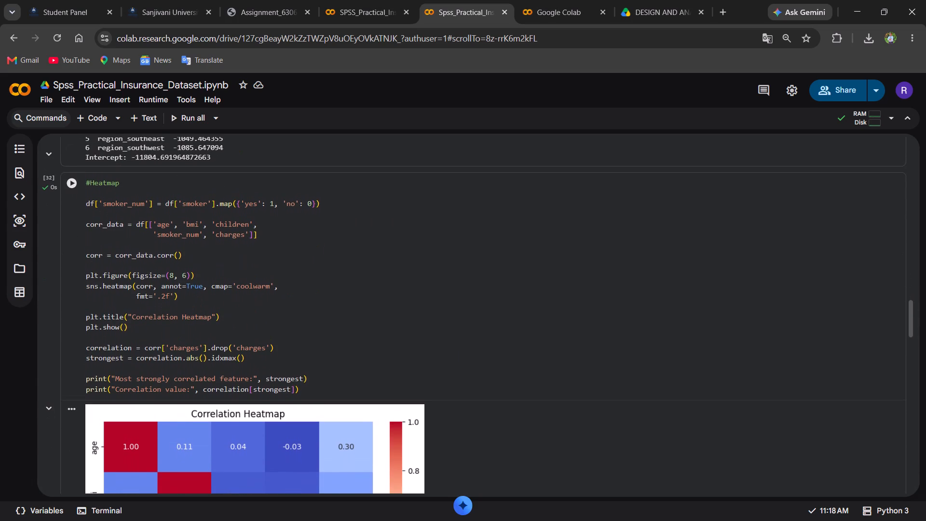
pyautogui.scroll(-1, 470, 325)
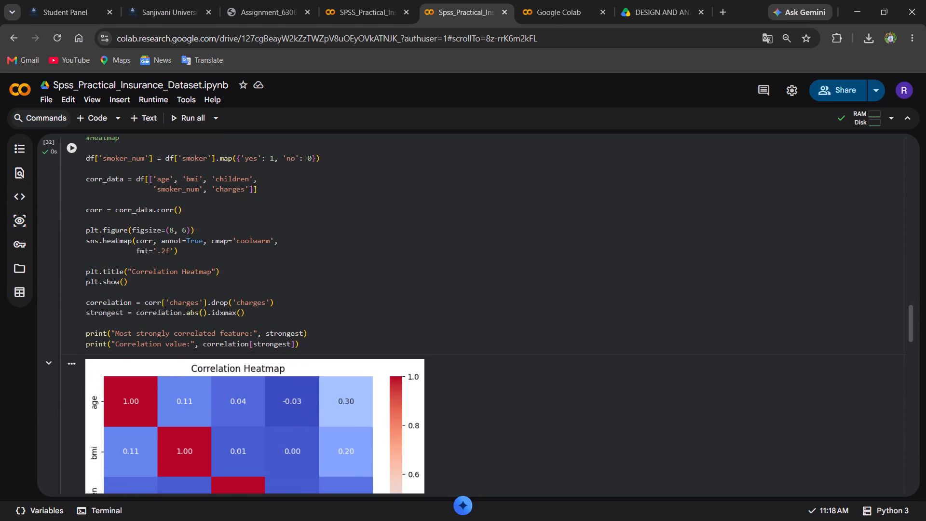
pyautogui.hotkey('ctrl', '-')
pyautogui.scroll(1, 470, 325)
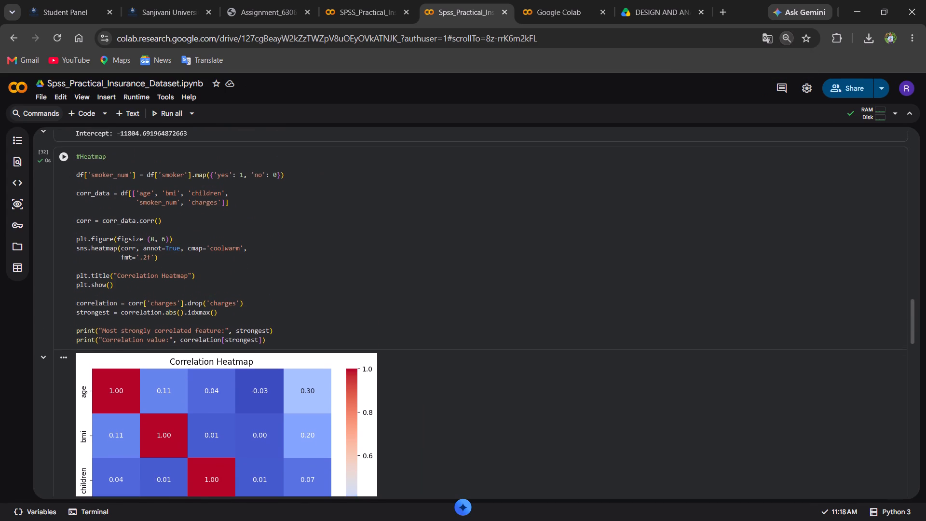
pyautogui.scroll(1, 470, 325)
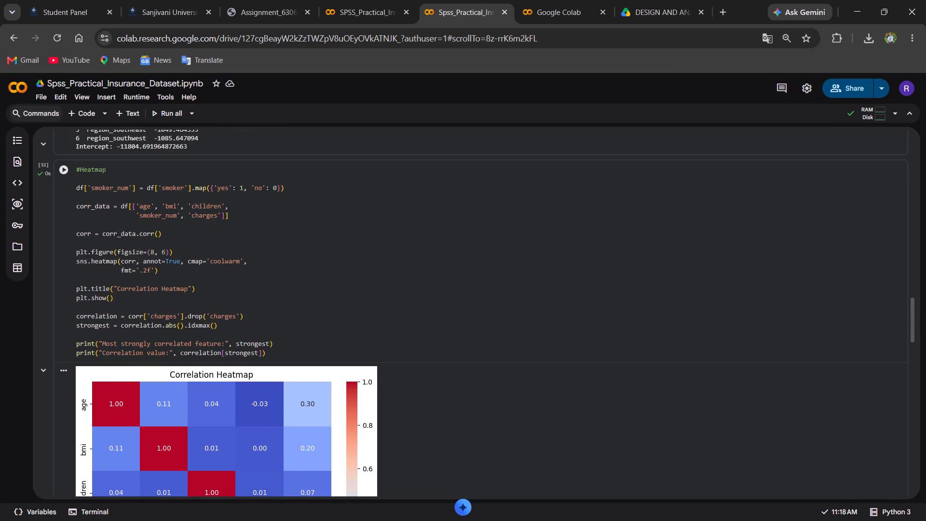
pyautogui.press('F11')
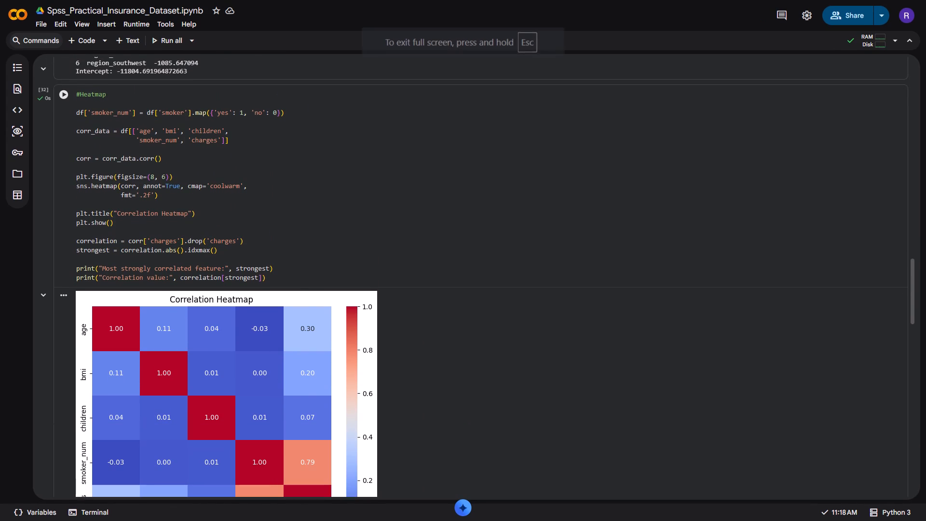
pyautogui.scroll(-1, 409, 259)
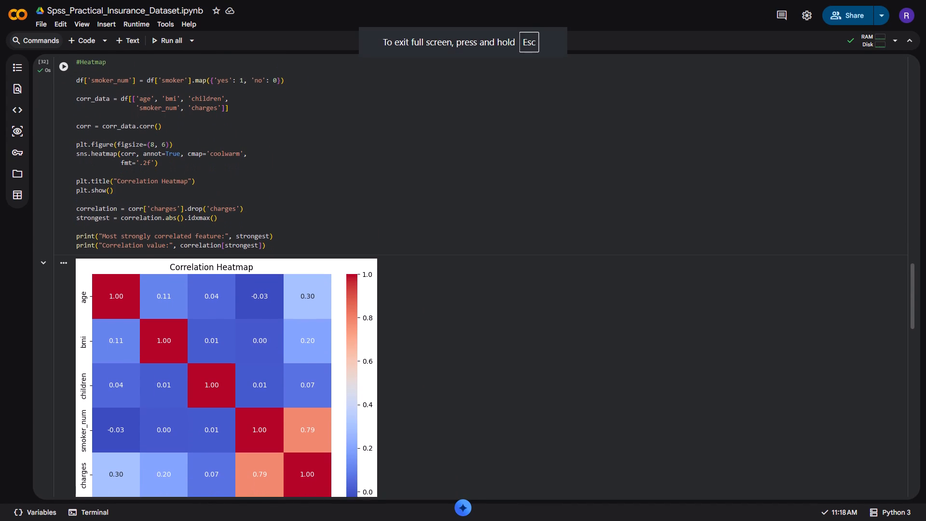
pyautogui.scroll(-1, 409, 259)
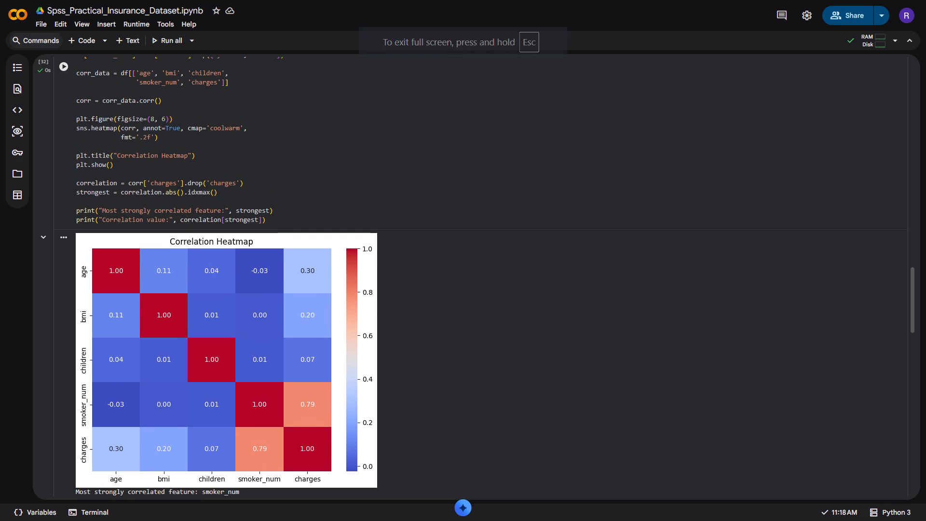
pyautogui.hotkey('ctrl', '-')
pyautogui.scroll(1, 409, 259)
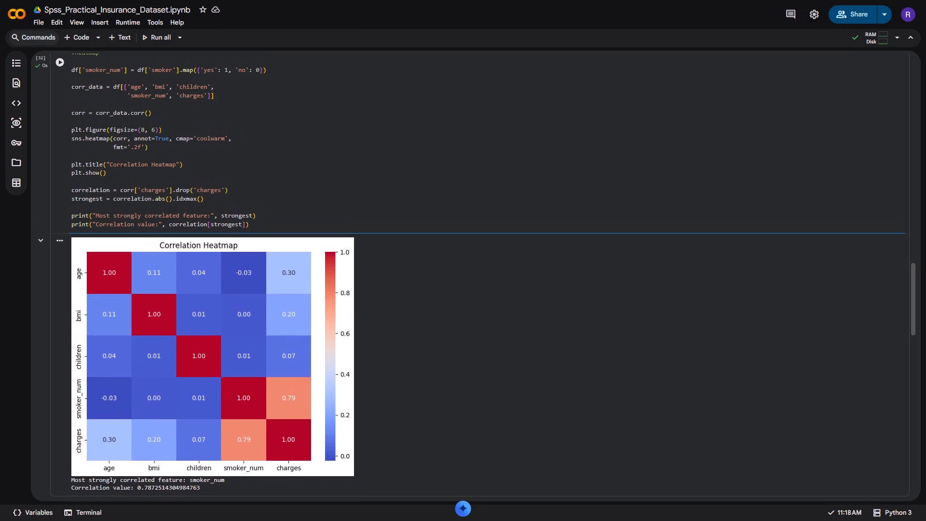
pyautogui.scroll(1, 409, 259)
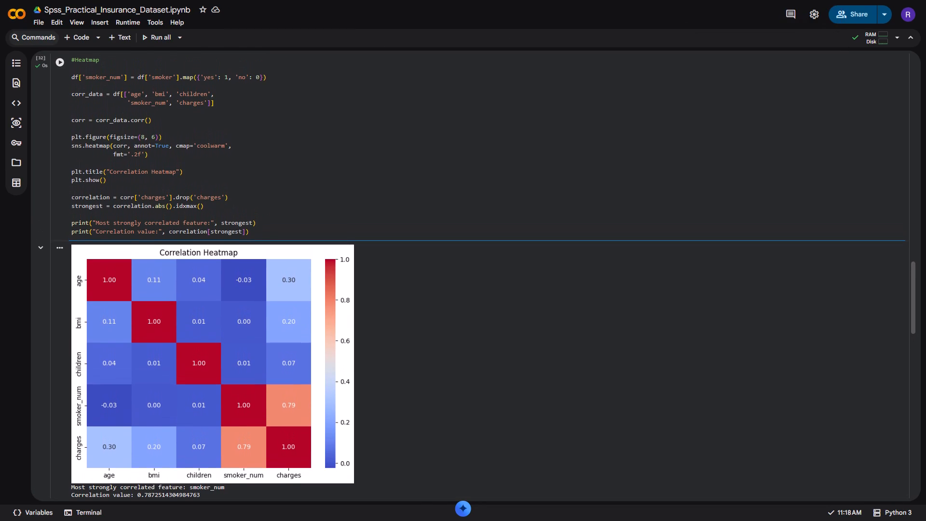
pyautogui.press('Print')
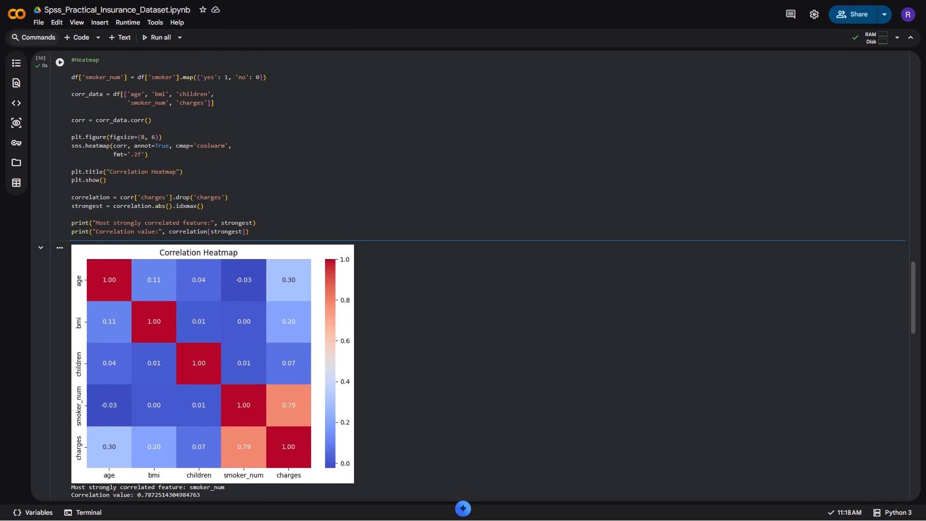
pyautogui.moveTo(59, 51); pyautogui.dragTo(381, 415)
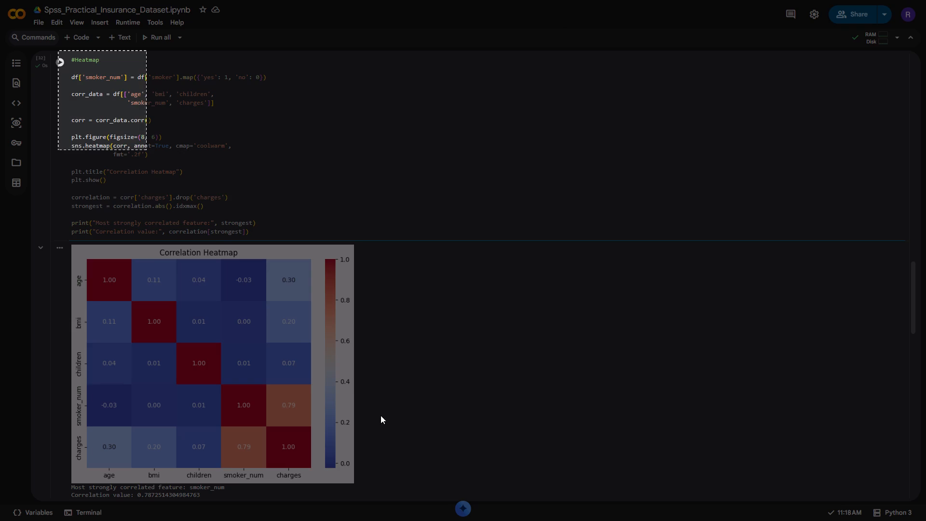
pyautogui.moveTo(381, 415); pyautogui.dragTo(596, 504)
pyautogui.hotkey('alt', 'Tab')
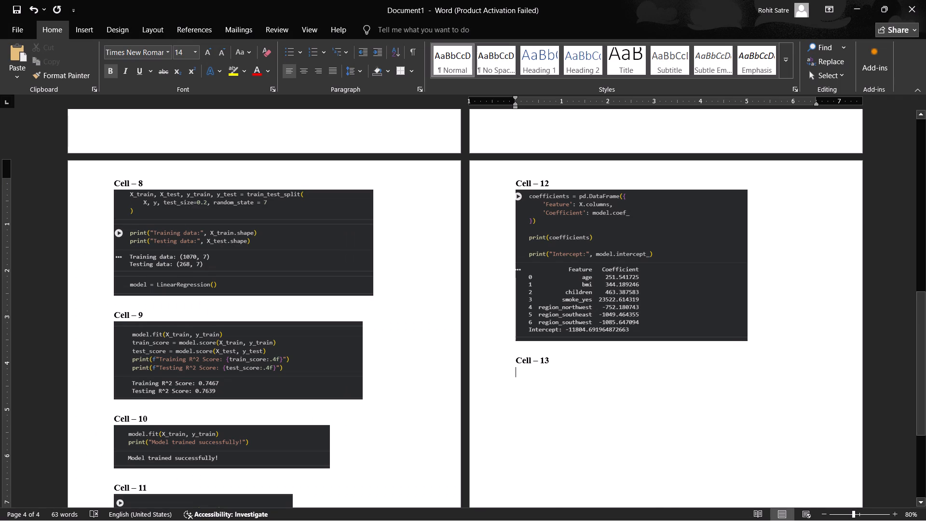
pyautogui.hotkey('ctrl', 'v')
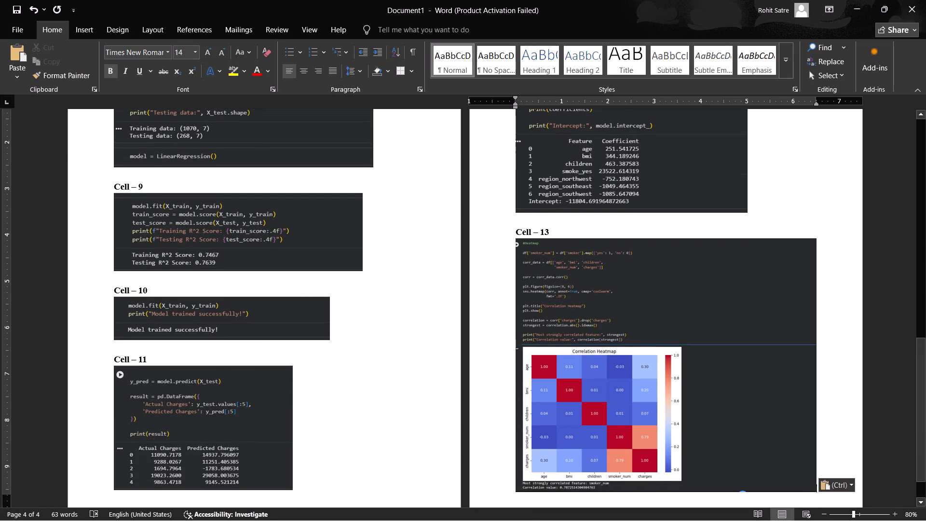
# Add the heading "Cell – 14" on a new line after the Cell – 13 screenshot and start a new line.
pyautogui.scroll(-1, 709, 422)
pyautogui.press('Return')
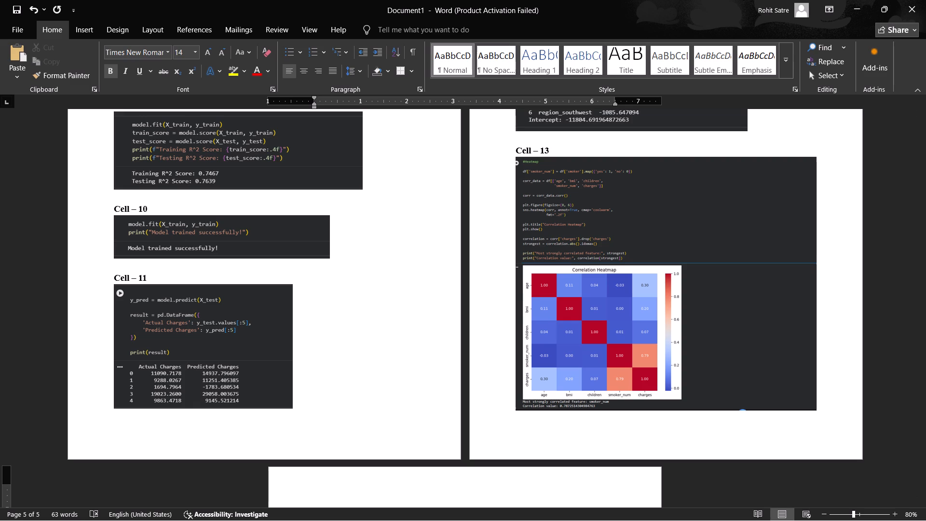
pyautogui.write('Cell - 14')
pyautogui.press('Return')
# Capture the Histogram cell with its code and medical charges chart in Colab and paste it under Cell – 14 in Word.
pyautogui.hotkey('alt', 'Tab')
pyautogui.scroll(-4, 812, 437)
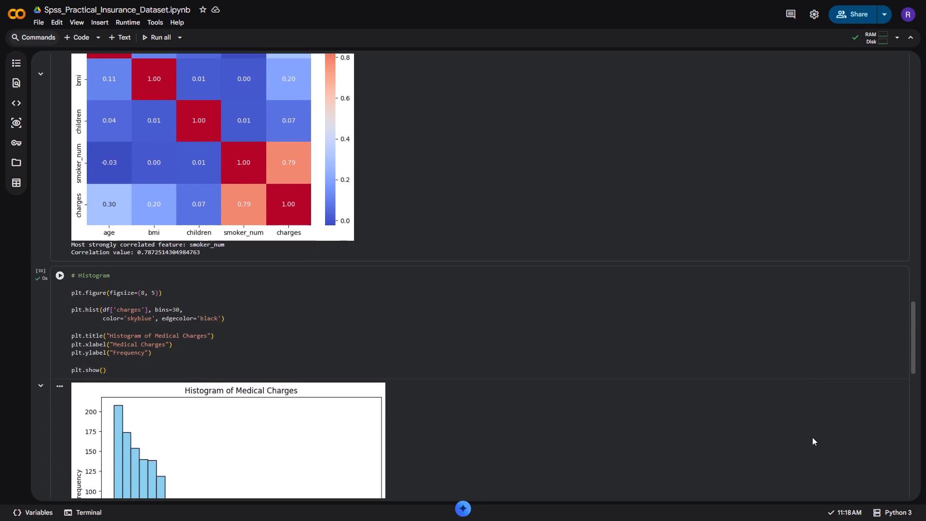
pyautogui.scroll(-1, 812, 437)
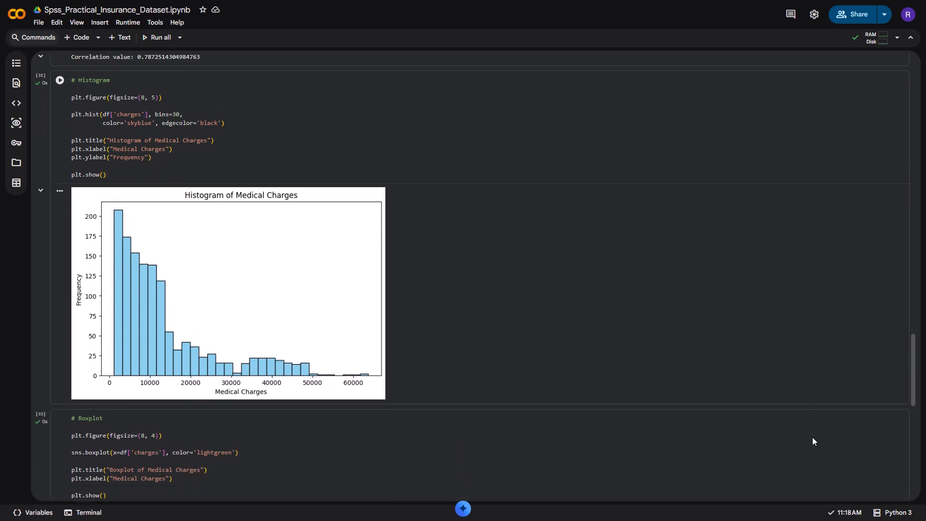
pyautogui.scroll(-1, 812, 437)
pyautogui.hotkey('ctrl', '+')
pyautogui.scroll(-1, 812, 437)
pyautogui.press('Print')
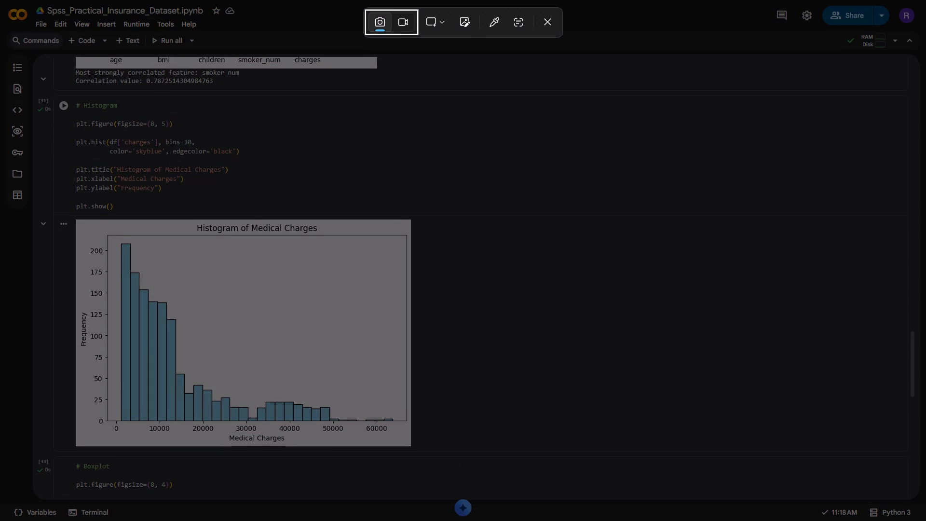
pyautogui.moveTo(55, 93); pyautogui.dragTo(259, 274)
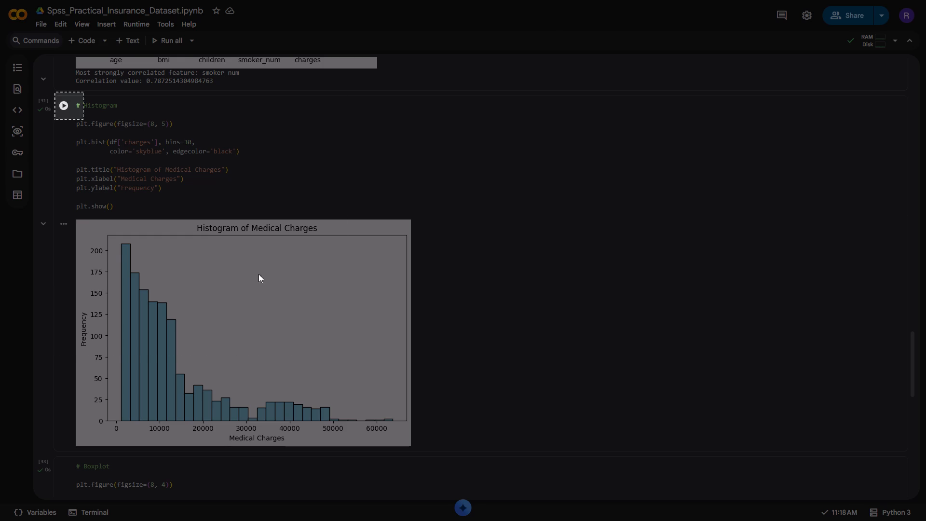
pyautogui.moveTo(259, 274); pyautogui.dragTo(534, 454)
pyautogui.hotkey('alt', 'Tab')
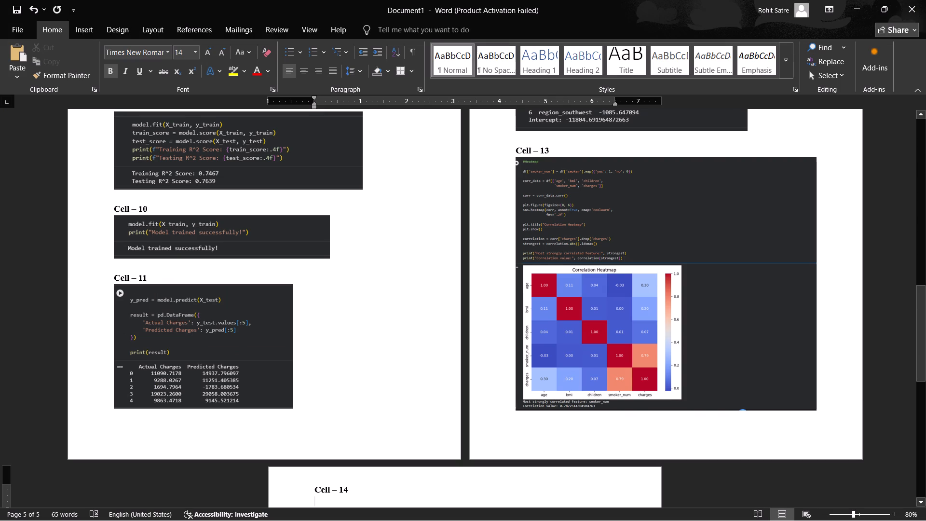
pyautogui.hotkey('ctrl', 'v')
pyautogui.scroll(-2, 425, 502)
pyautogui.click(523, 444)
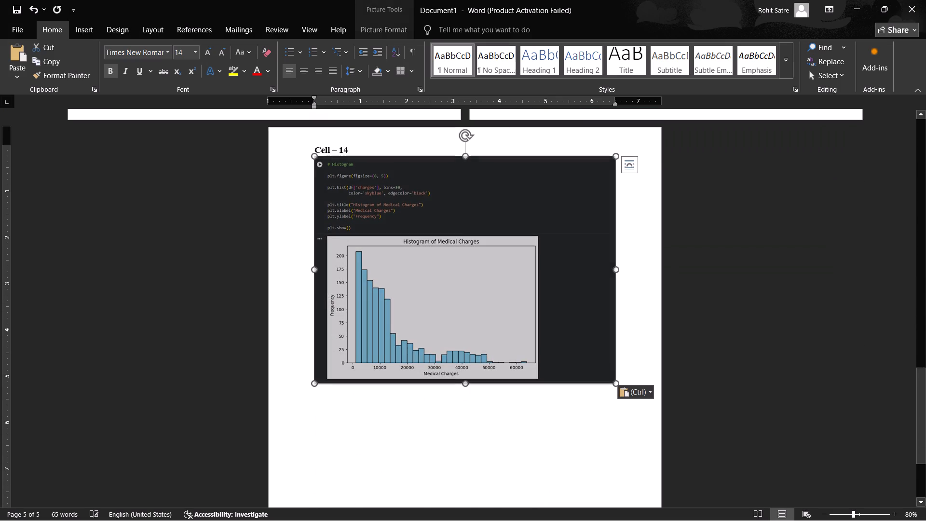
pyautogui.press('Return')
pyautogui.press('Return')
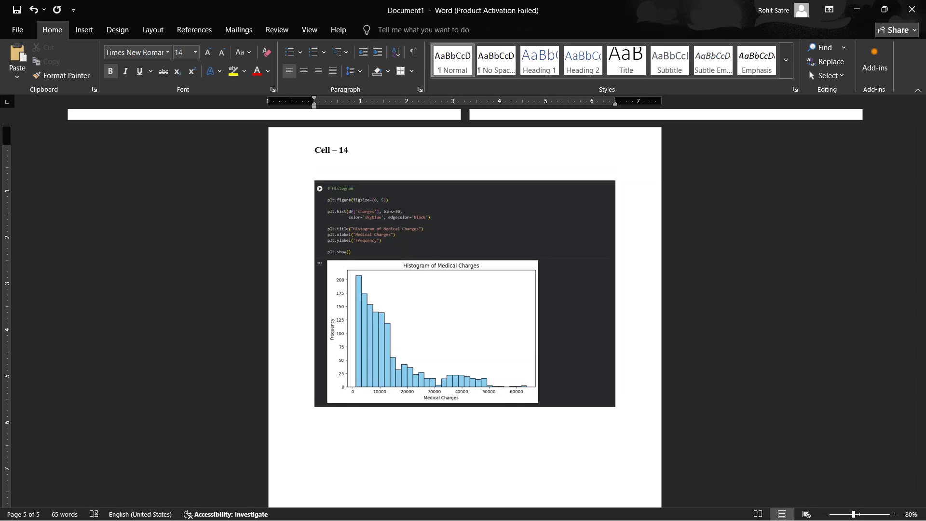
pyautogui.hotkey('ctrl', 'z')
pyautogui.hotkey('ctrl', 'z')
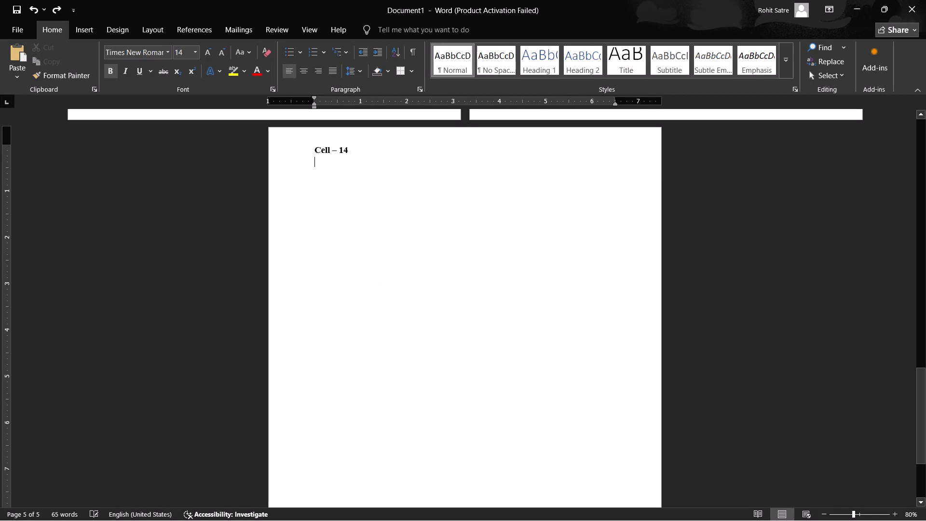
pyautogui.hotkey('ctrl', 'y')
# Add the heading "Cell – 15" below the Cell – 14 screenshot, leaving a blank line above it, and start a new line.
pyautogui.click(631, 383)
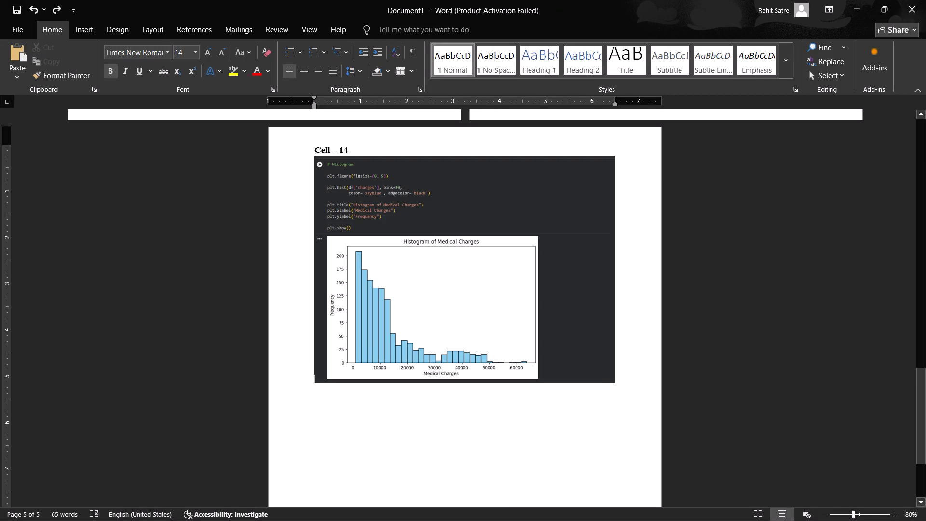
pyautogui.press('Return')
pyautogui.press('Return')
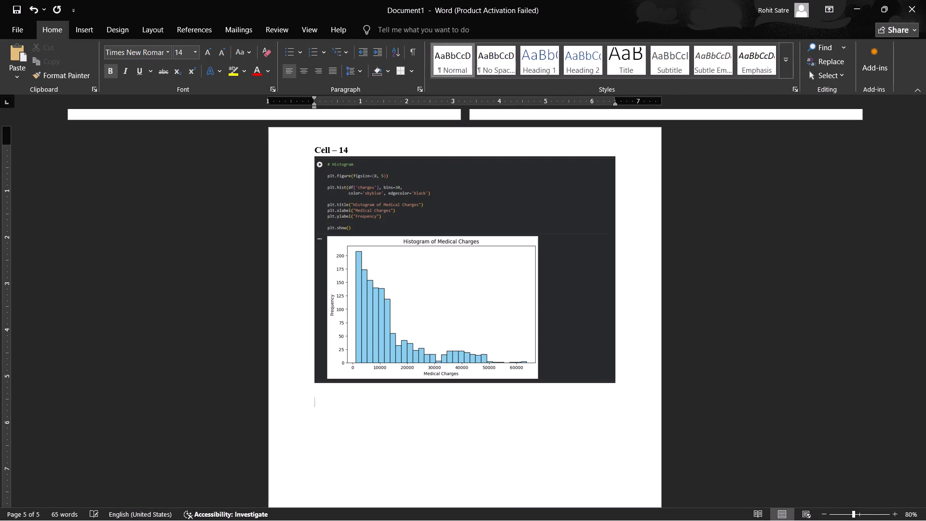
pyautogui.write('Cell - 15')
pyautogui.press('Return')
# Capture the Boxplot cell with its code and medical charges plot in Colab and paste it under Cell – 15 in Word.
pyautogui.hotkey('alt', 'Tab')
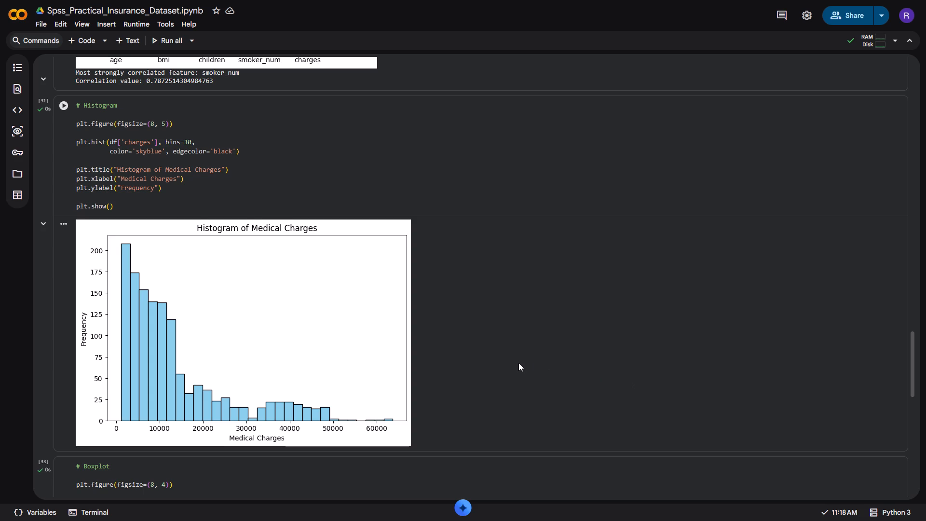
pyautogui.scroll(-5, 518, 363)
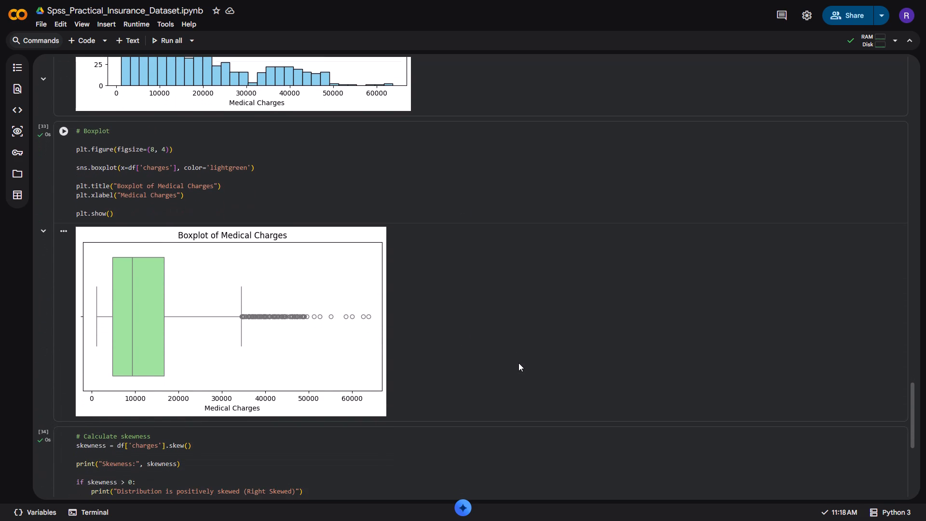
pyautogui.press('Print')
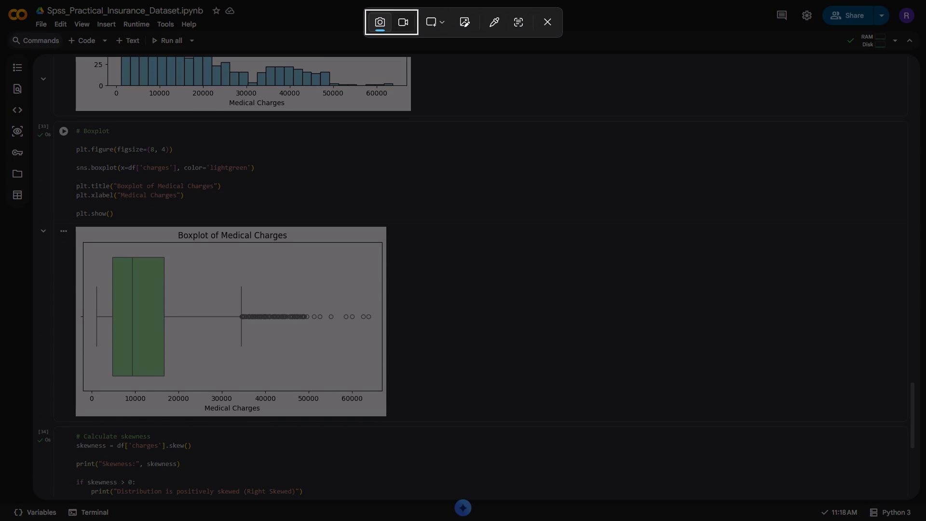
pyautogui.moveTo(71, 124); pyautogui.dragTo(349, 391)
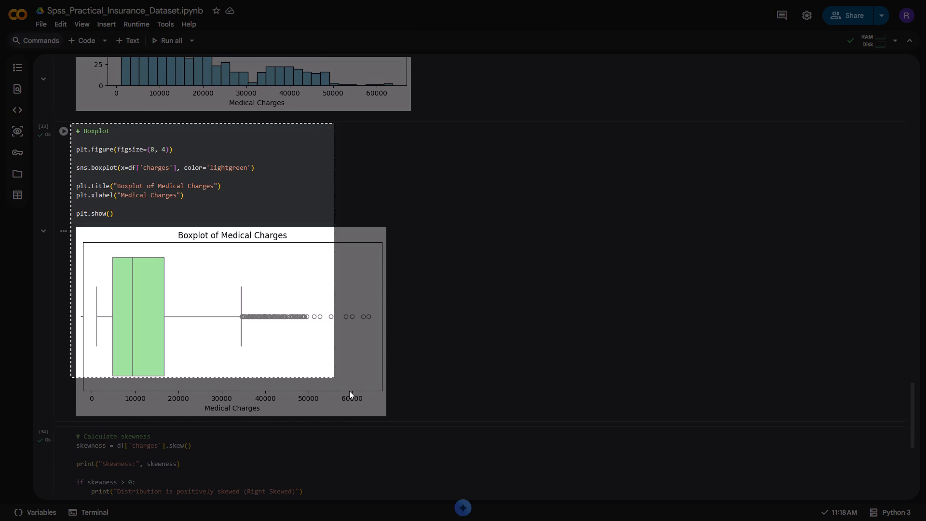
pyautogui.moveTo(349, 391); pyautogui.dragTo(475, 426)
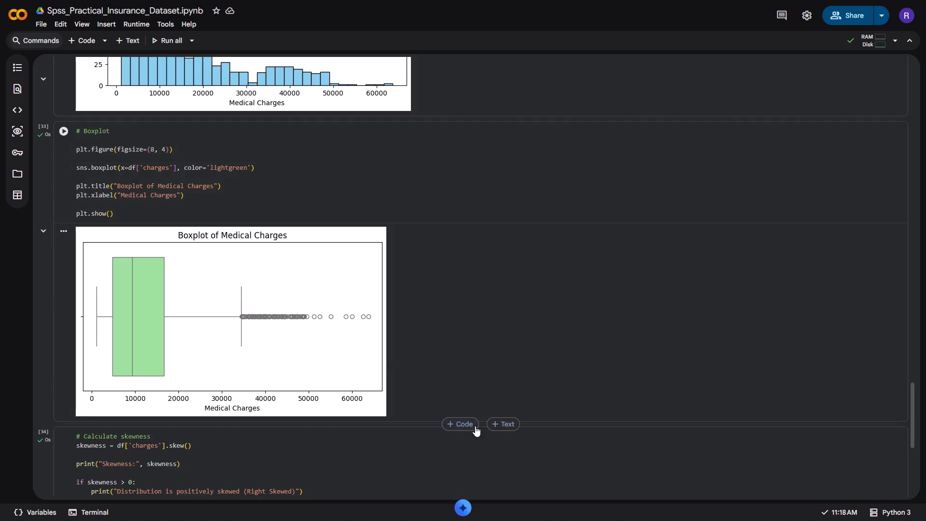
pyautogui.hotkey('alt', 'Tab')
pyautogui.hotkey('ctrl', 'v')
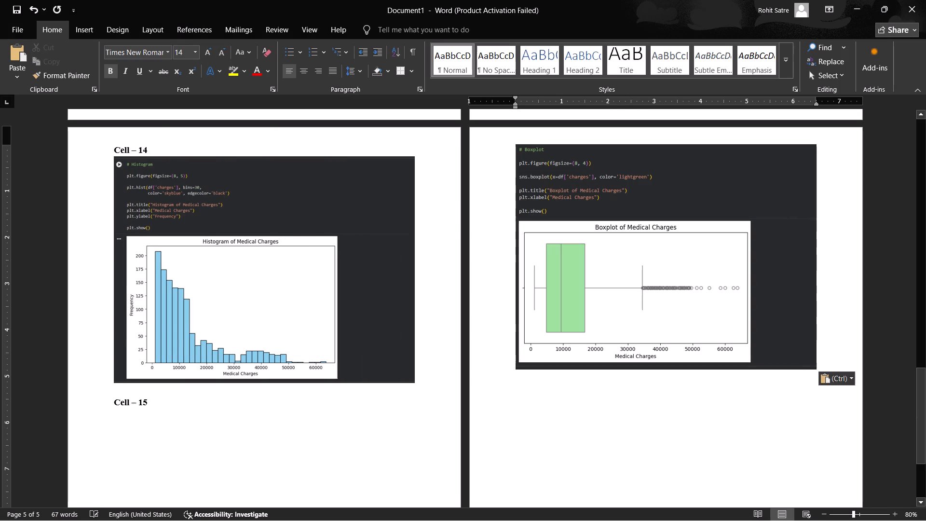
# Shrink the boxplot screenshot to about 4.8 inches wide so it fits directly under the Cell – 15 heading on the same page.
pyautogui.scroll(-1, 475, 426)
pyautogui.click(726, 203)
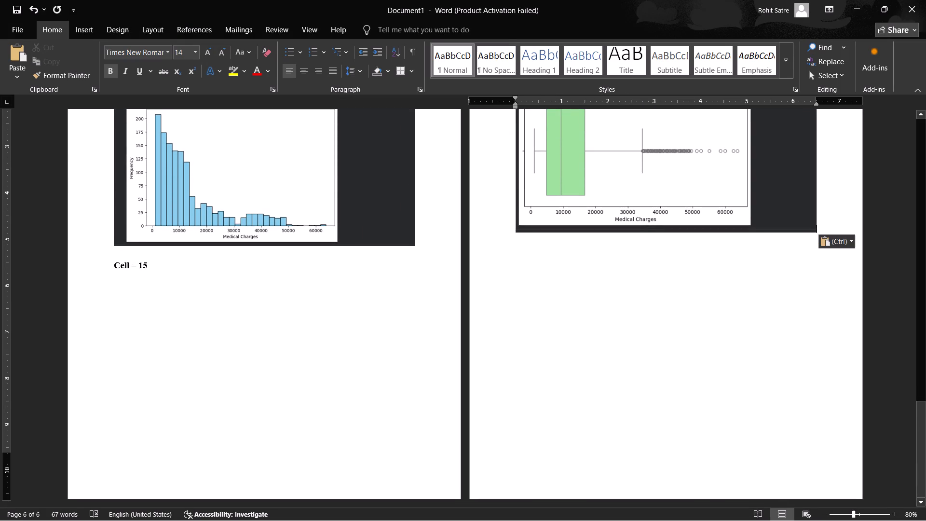
pyautogui.moveTo(817, 233); pyautogui.dragTo(788, 215)
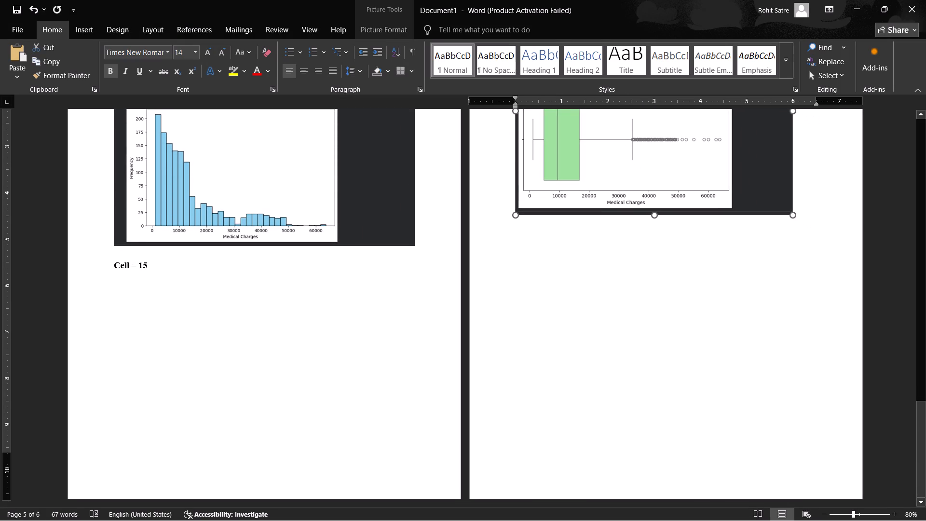
pyautogui.moveTo(788, 215); pyautogui.dragTo(777, 209)
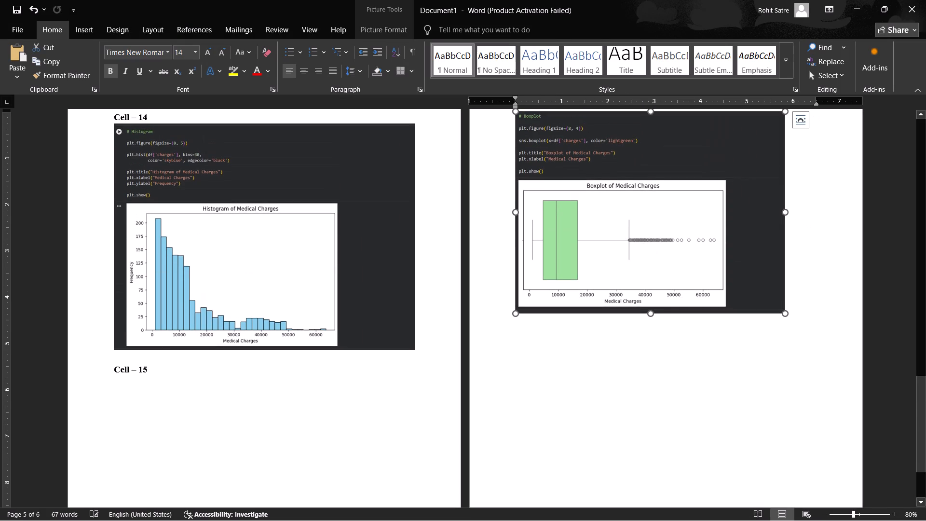
pyautogui.moveTo(783, 315); pyautogui.dragTo(796, 303)
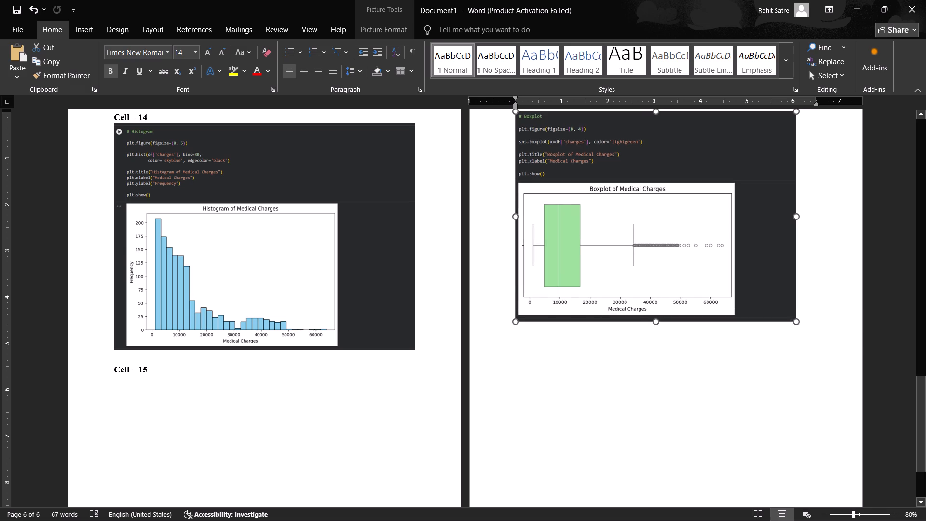
pyautogui.moveTo(796, 303); pyautogui.dragTo(727, 252)
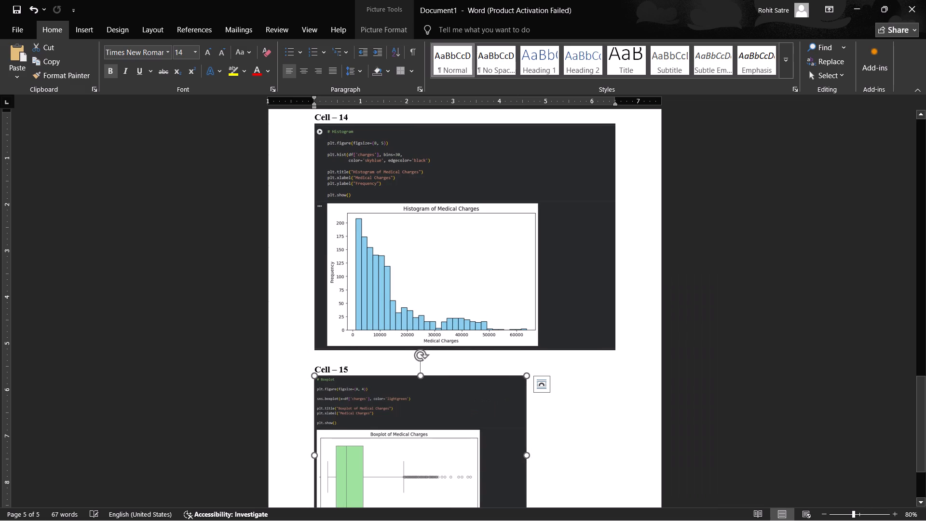
pyautogui.scroll(-3, 510, 369)
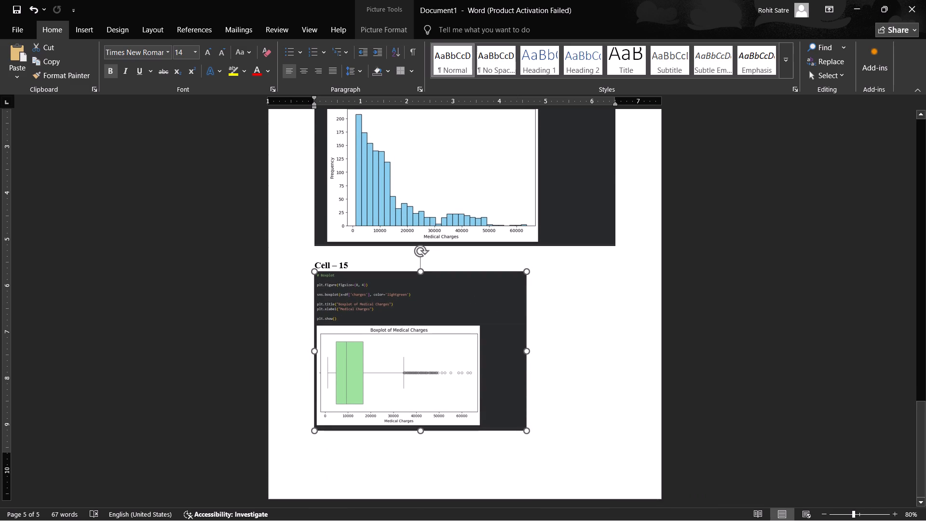
pyautogui.moveTo(528, 432); pyautogui.dragTo(550, 444)
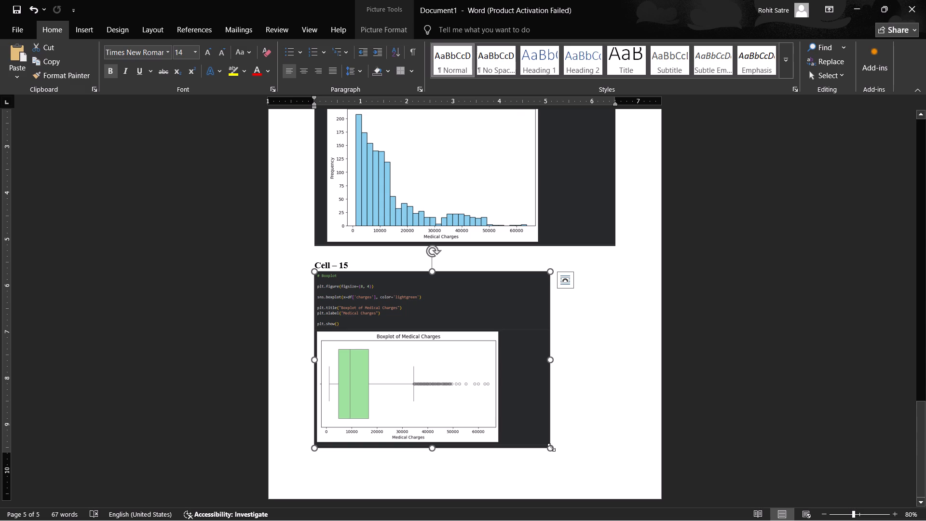
pyautogui.moveTo(549, 449); pyautogui.dragTo(554, 453)
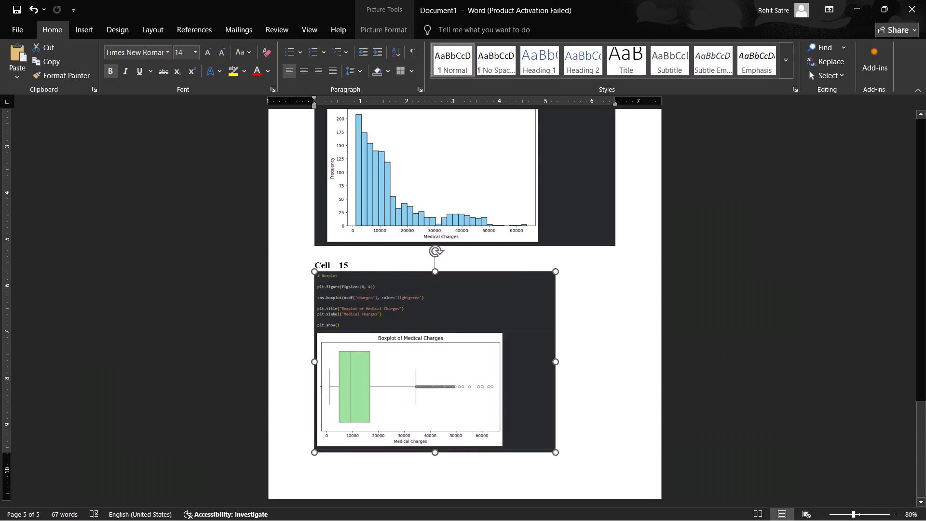
pyautogui.moveTo(554, 453); pyautogui.dragTo(557, 454)
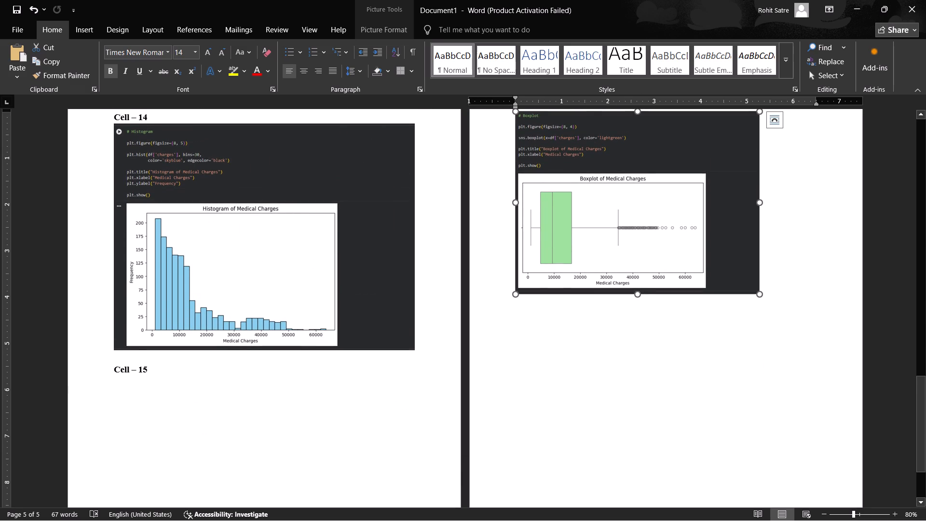
pyautogui.moveTo(761, 298); pyautogui.dragTo(749, 292)
pyautogui.moveTo(749, 292); pyautogui.dragTo(747, 291)
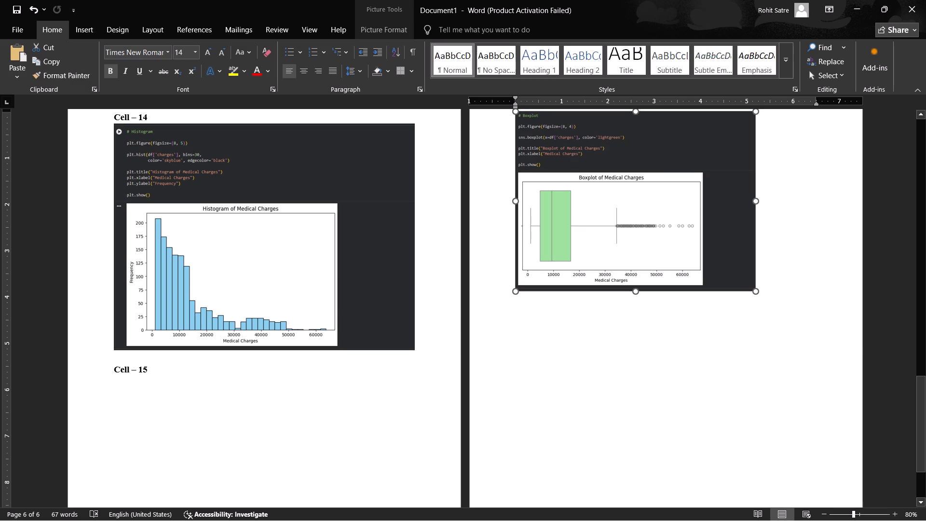
pyautogui.moveTo(747, 291); pyautogui.dragTo(717, 273)
pyautogui.scroll(-2, 497, 405)
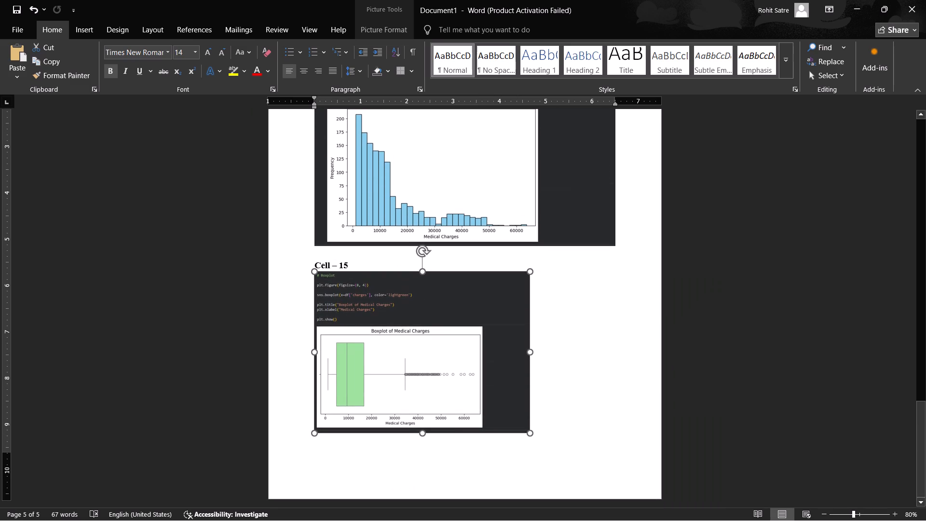
pyautogui.moveTo(532, 435); pyautogui.dragTo(535, 439)
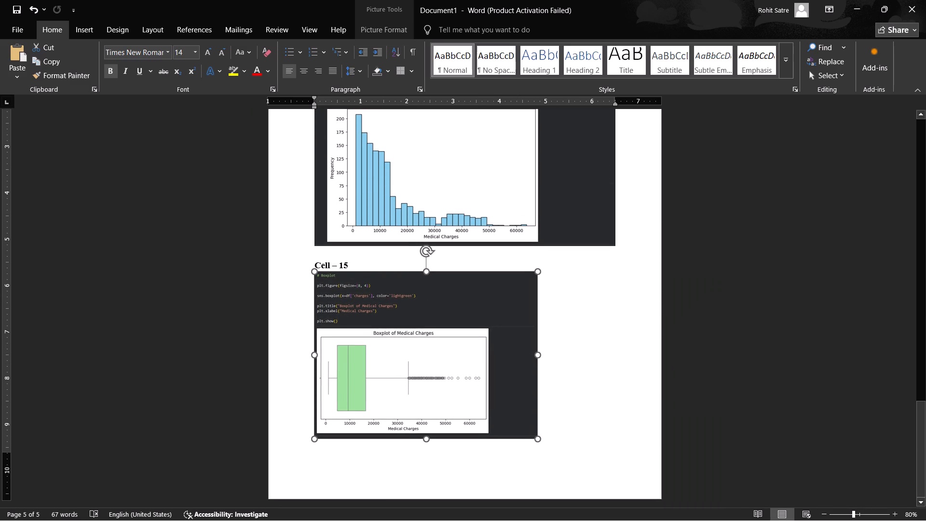
pyautogui.moveTo(535, 439); pyautogui.dragTo(536, 439)
# Add the heading "Cell – 16" after the Cell – 15 screenshot, at the top of the following page, and start a new line.
pyautogui.click(553, 438)
pyautogui.press('Return')
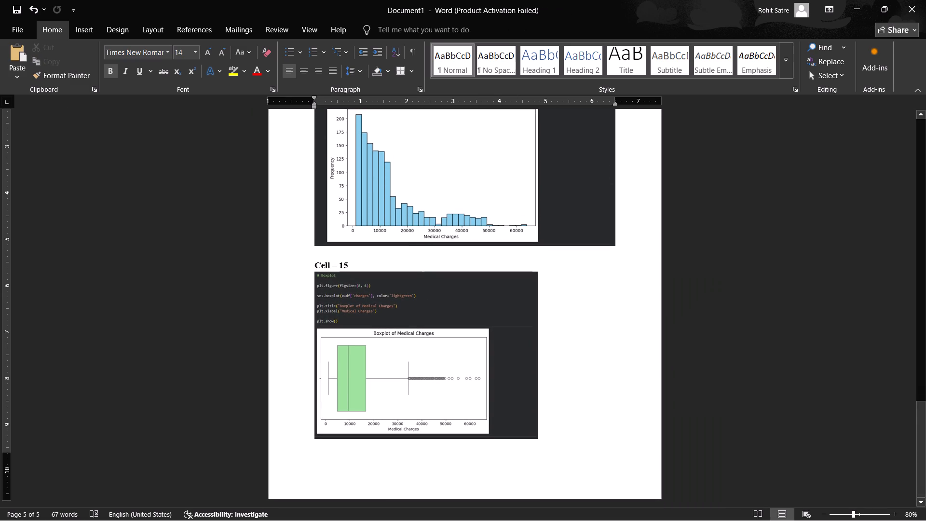
pyautogui.press('Return')
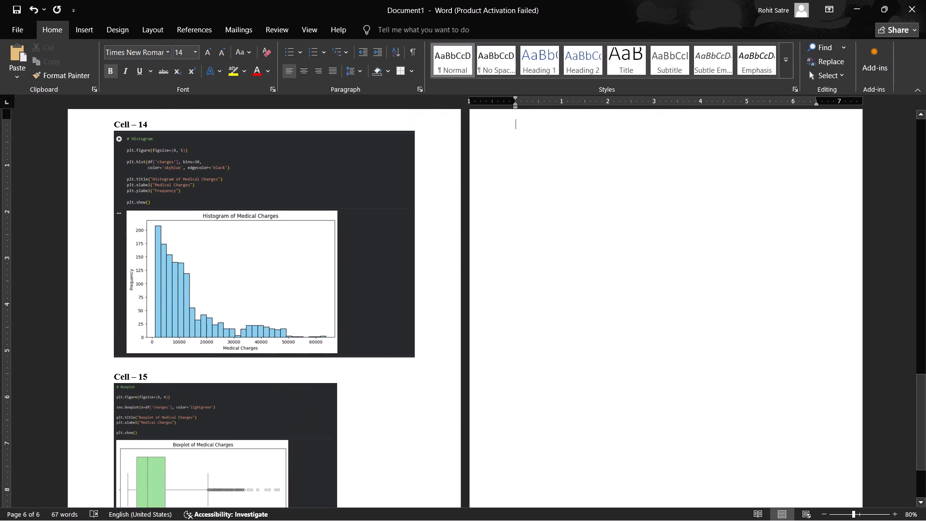
pyautogui.scroll(-6, 553, 438)
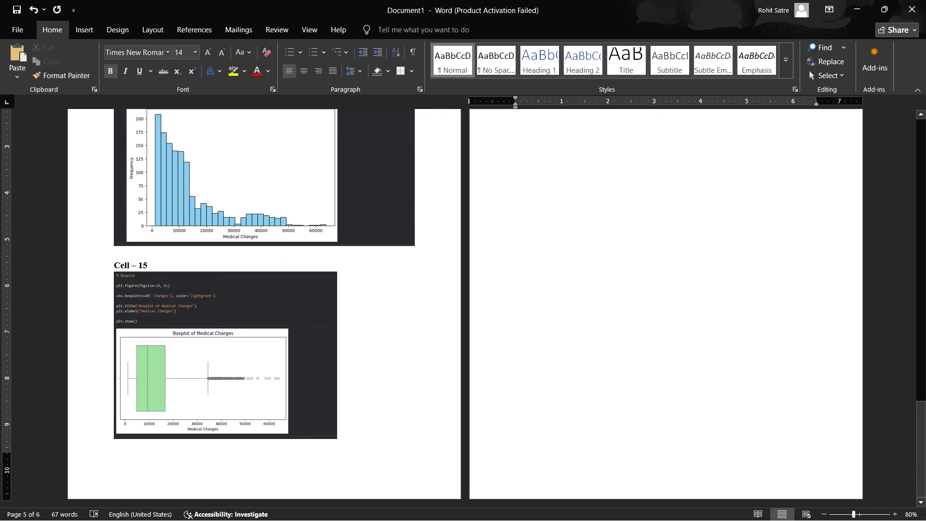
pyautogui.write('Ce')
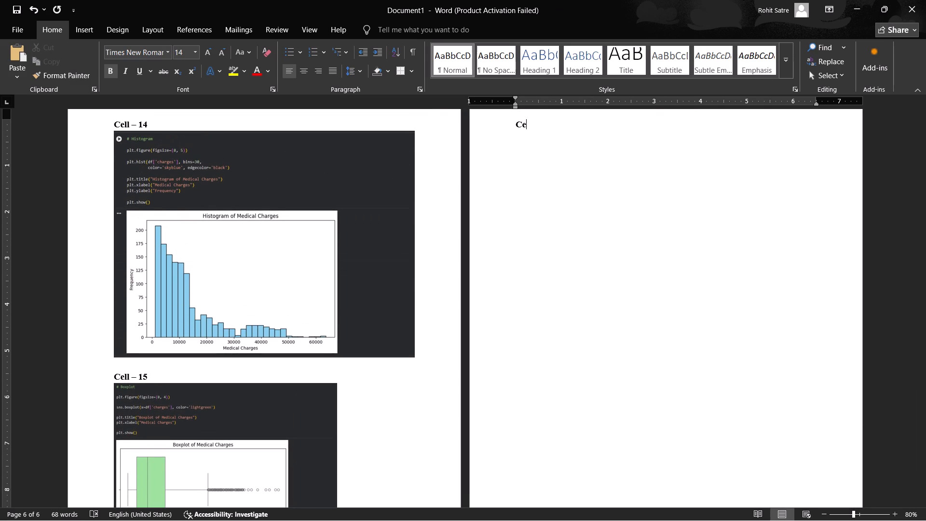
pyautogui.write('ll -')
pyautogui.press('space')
pyautogui.scroll(-2, 553, 438)
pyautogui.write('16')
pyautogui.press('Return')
# Capture the Calculate skewness cell with its code and printed output in Colab and paste it under Cell – 16 in Word.
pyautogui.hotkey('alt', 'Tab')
pyautogui.scroll(-2, 365, 371)
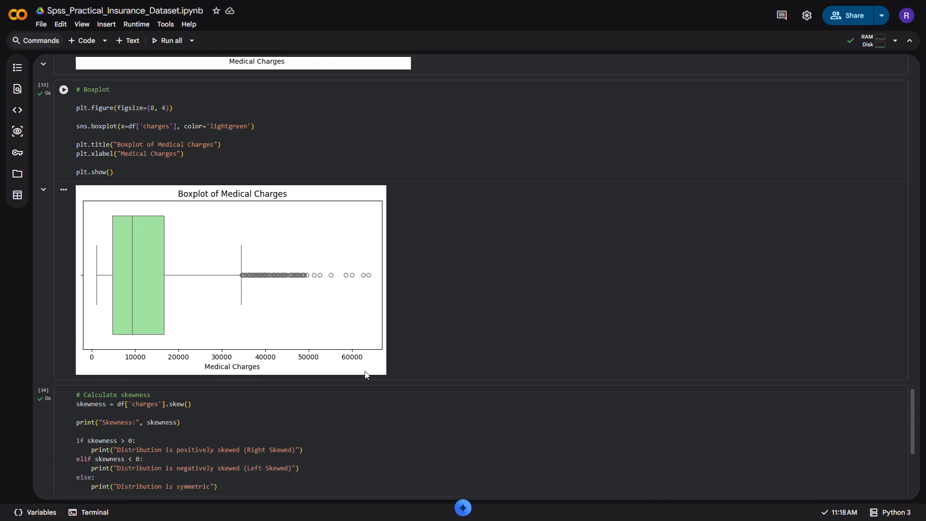
pyautogui.scroll(-2, 365, 371)
pyautogui.press('Print')
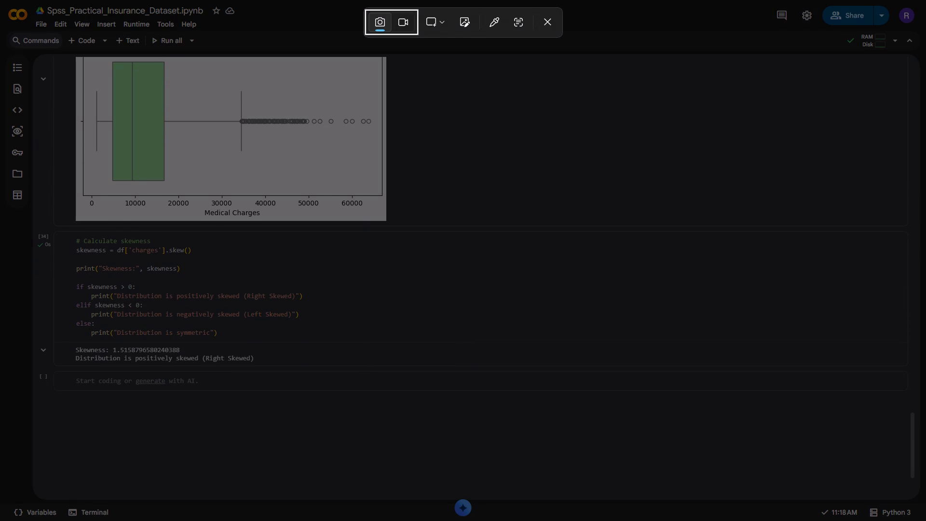
pyautogui.moveTo(57, 230); pyautogui.dragTo(305, 432)
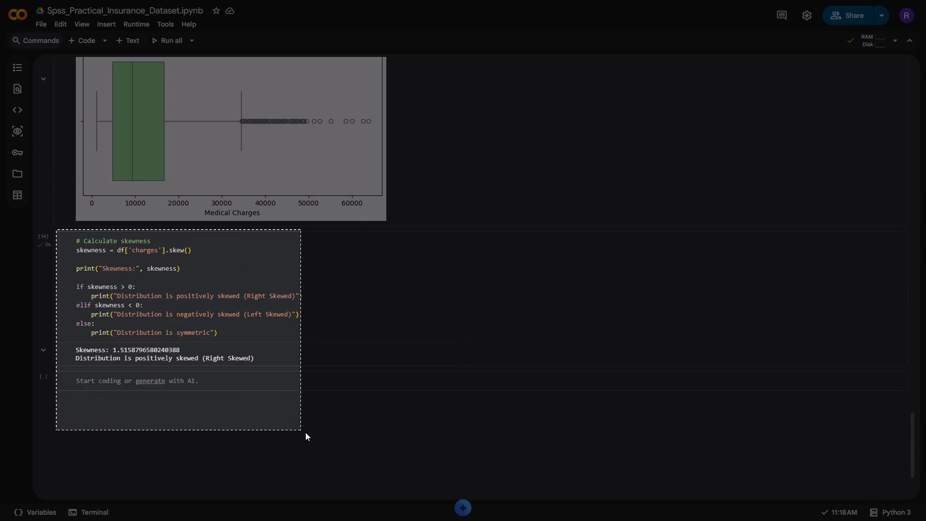
pyautogui.moveTo(305, 432); pyautogui.dragTo(361, 370)
pyautogui.hotkey('alt', 'Tab')
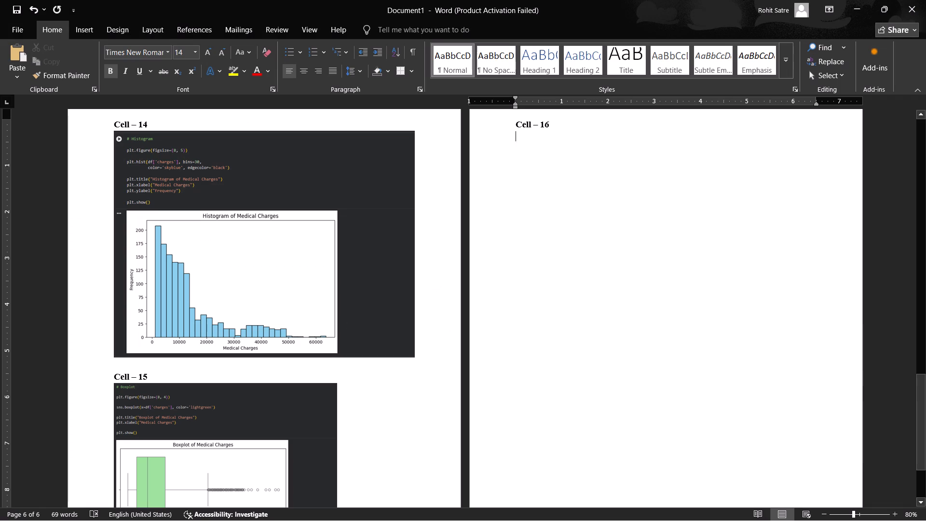
pyautogui.hotkey('ctrl', 'v')
# Enlarge the skewness screenshot under Cell – 16 to about 6 inches wide and deselect it.
pyautogui.click(618, 191)
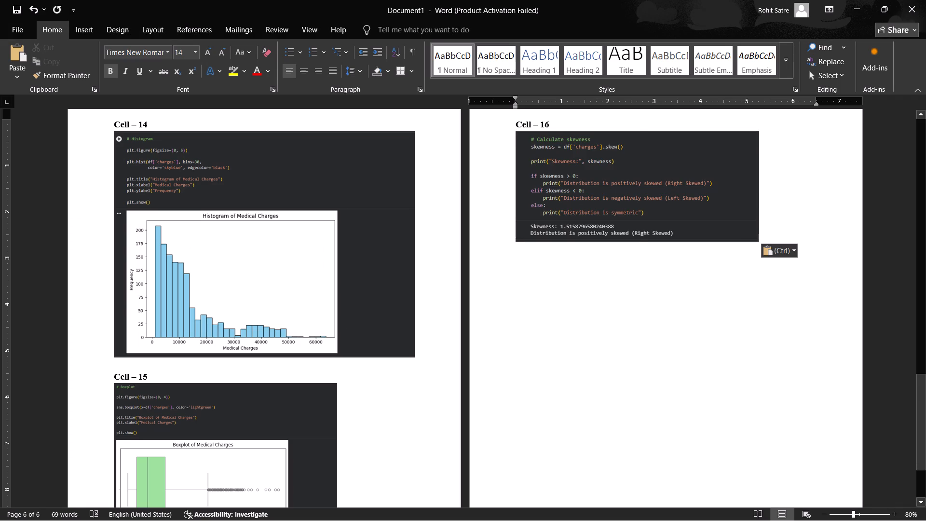
pyautogui.moveTo(759, 241); pyautogui.dragTo(768, 244)
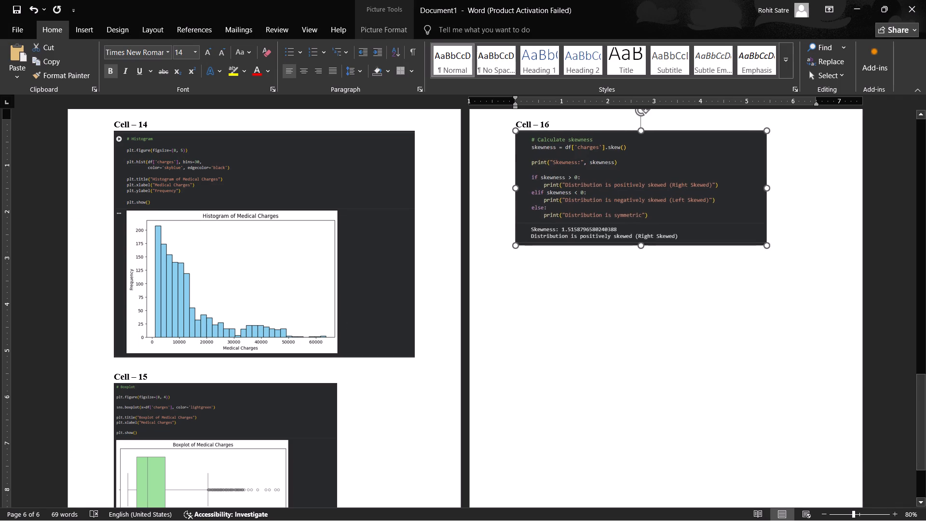
pyautogui.moveTo(768, 244); pyautogui.dragTo(790, 258)
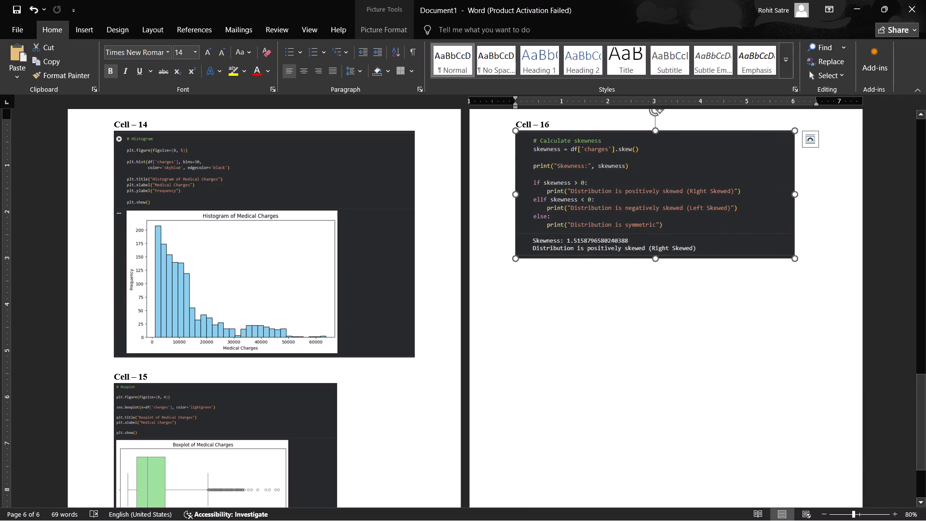
pyautogui.click(805, 252)
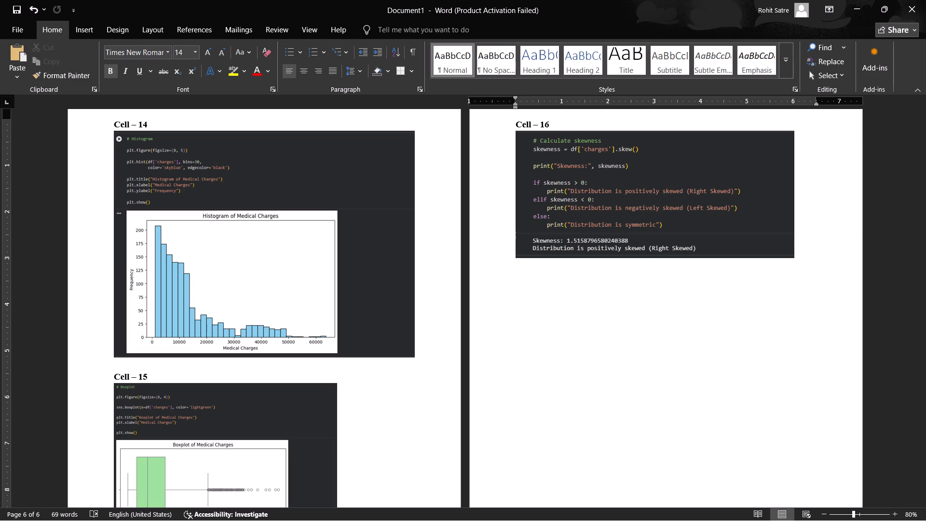
# Switch to Chrome and check the Set C questions in the assignment PDF against the cells of the Spss_Practical_Insurance_Dataset notebook.
pyautogui.hotkey('alt', 'Tab')
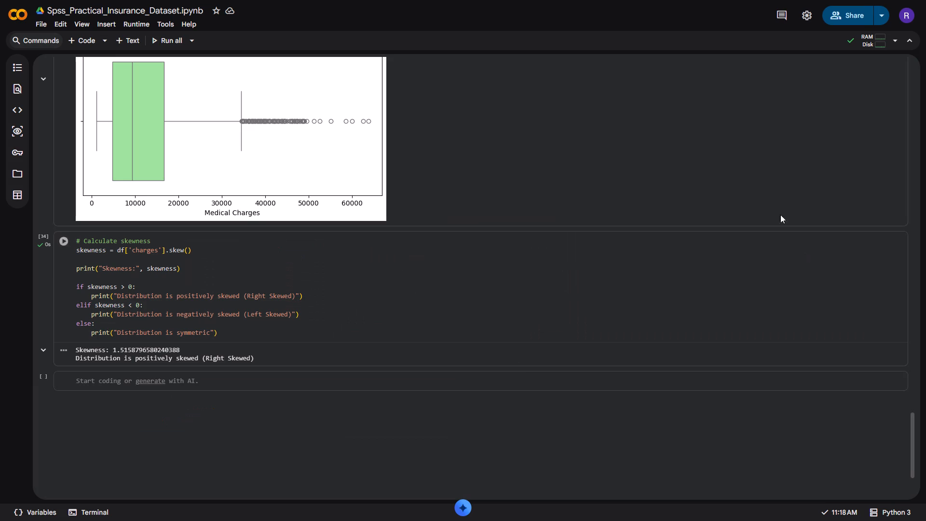
pyautogui.press('F11')
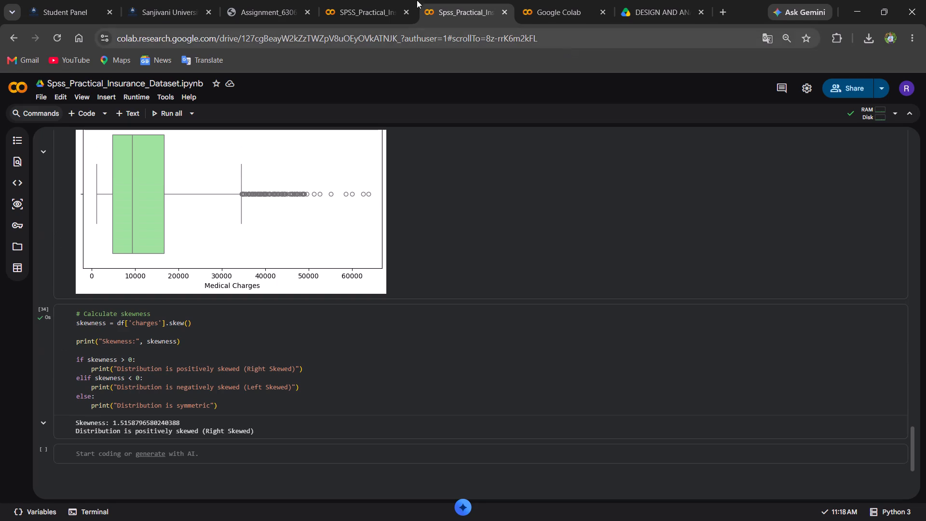
pyautogui.click(272, 1)
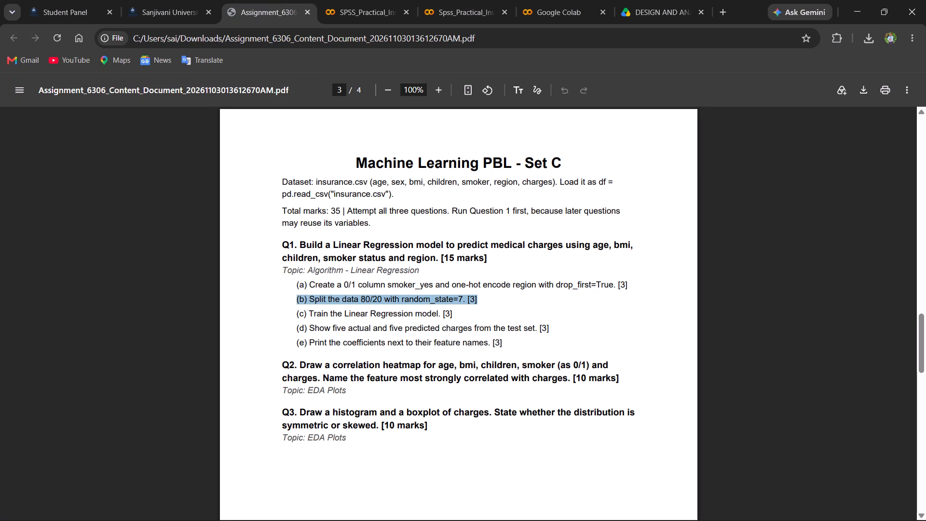
pyautogui.scroll(1, 321, 430)
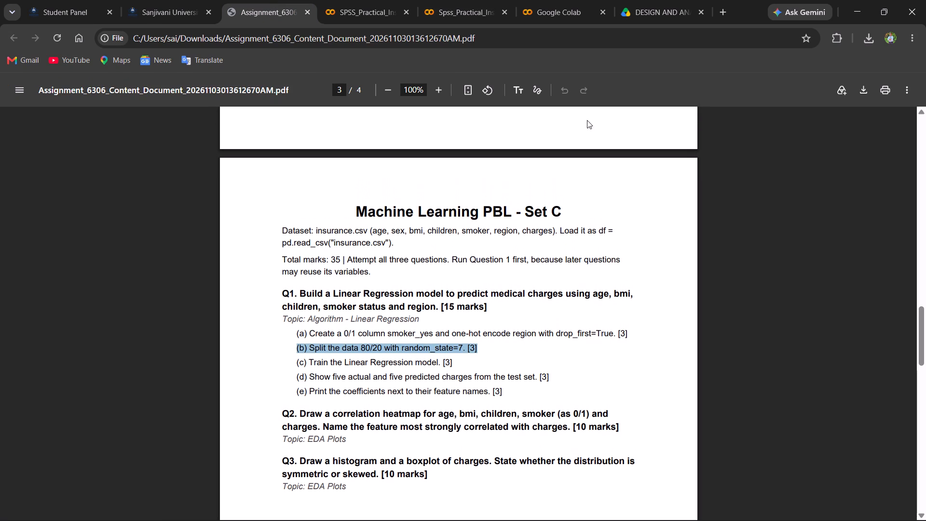
pyautogui.click(364, 0)
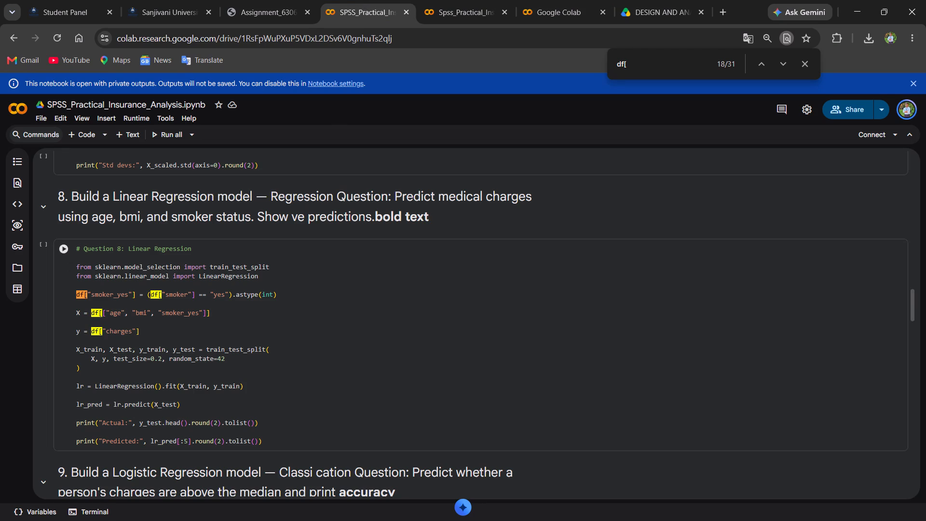
pyautogui.click(439, 0)
pyautogui.scroll(2, 368, 221)
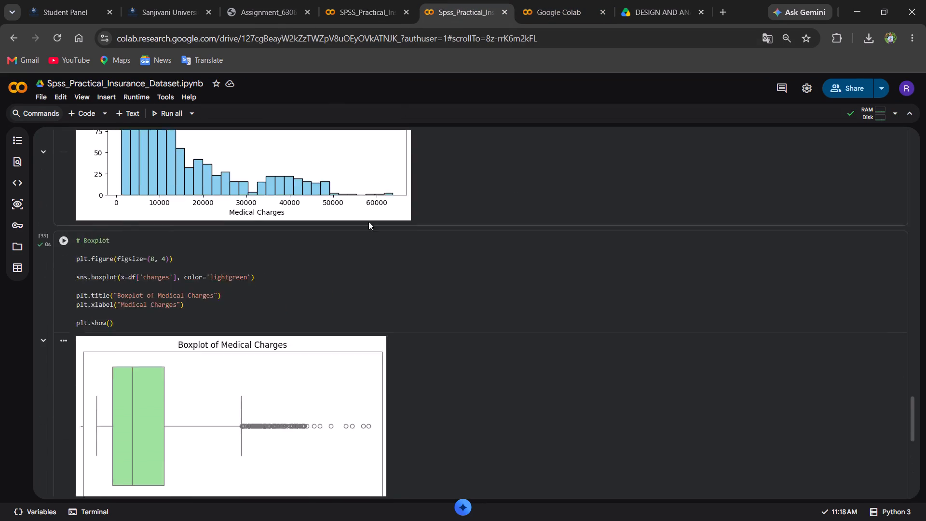
pyautogui.scroll(7, 368, 221)
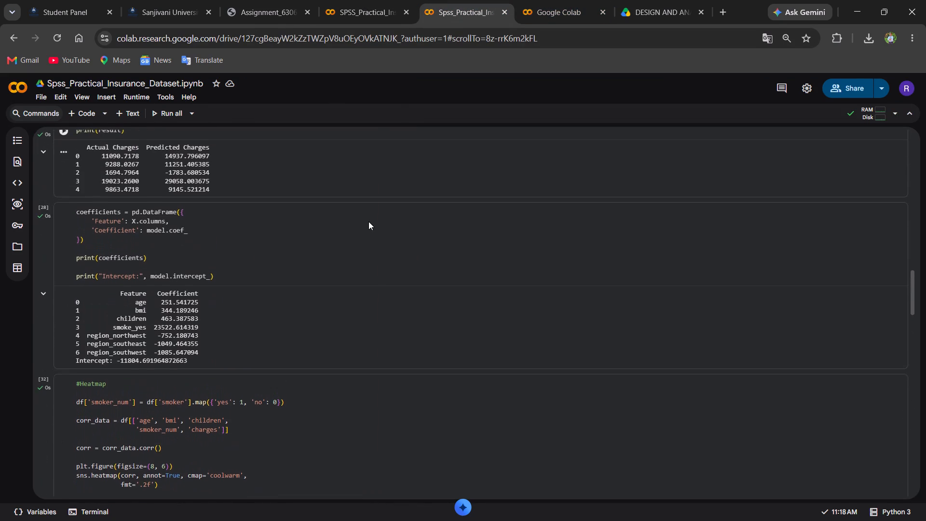
pyautogui.scroll(2, 368, 221)
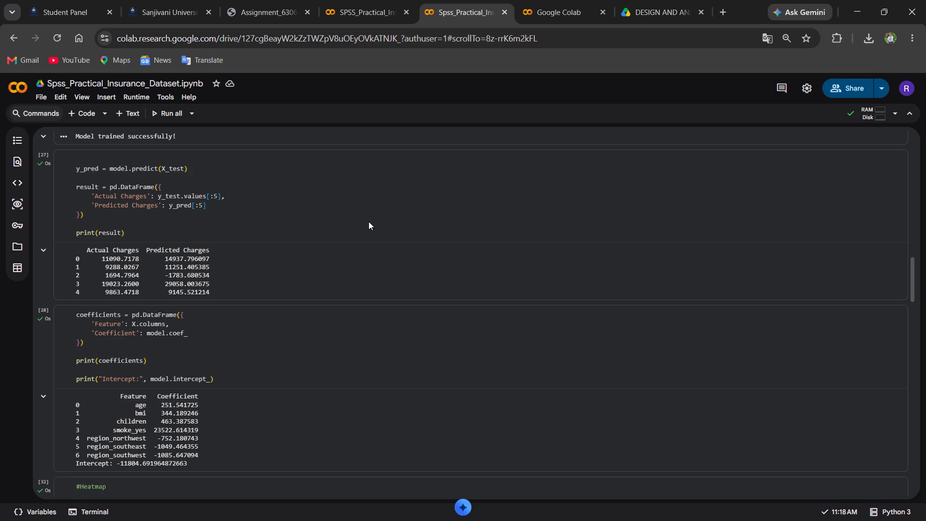
# Switch to the SPSS PBL Exam SET – C report in Word.
pyautogui.hotkey('alt', 'Tab')
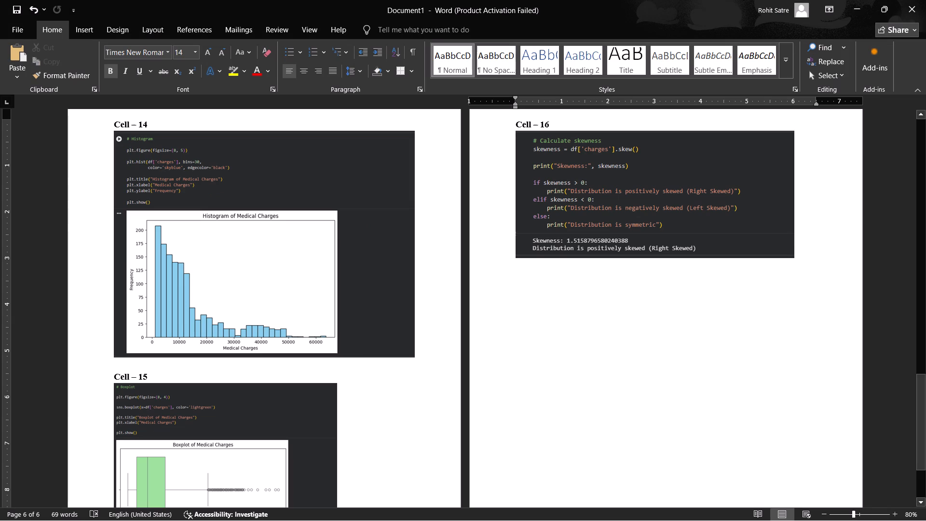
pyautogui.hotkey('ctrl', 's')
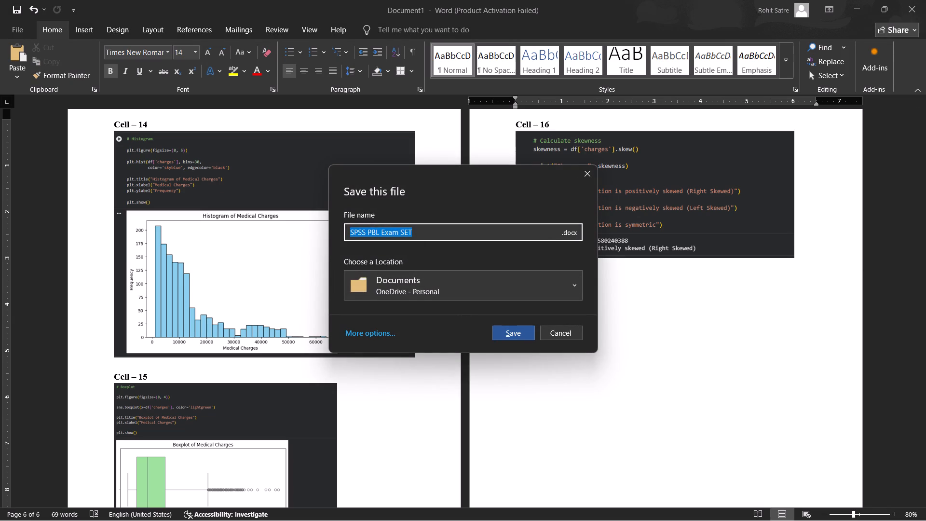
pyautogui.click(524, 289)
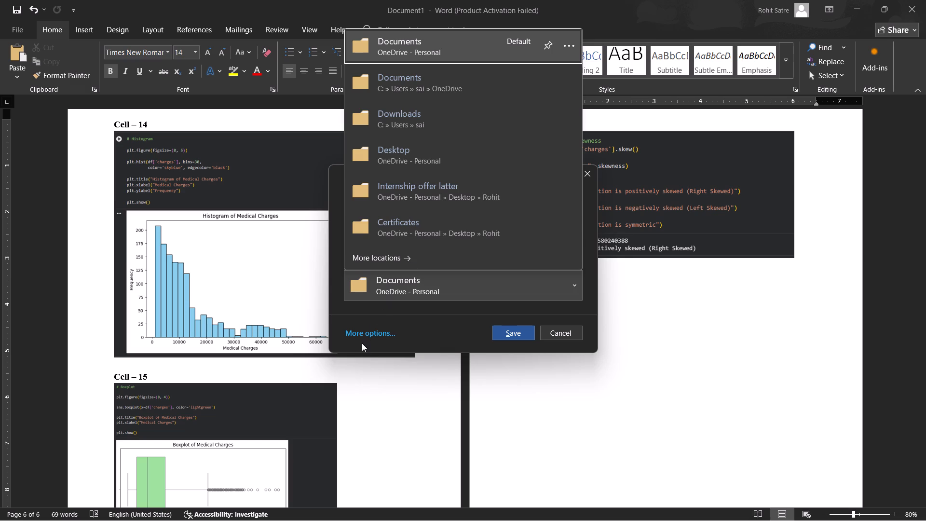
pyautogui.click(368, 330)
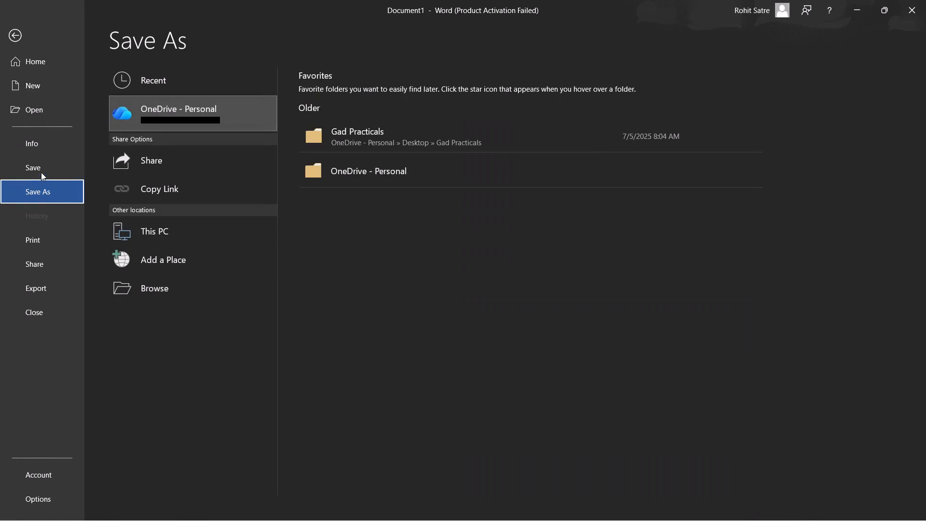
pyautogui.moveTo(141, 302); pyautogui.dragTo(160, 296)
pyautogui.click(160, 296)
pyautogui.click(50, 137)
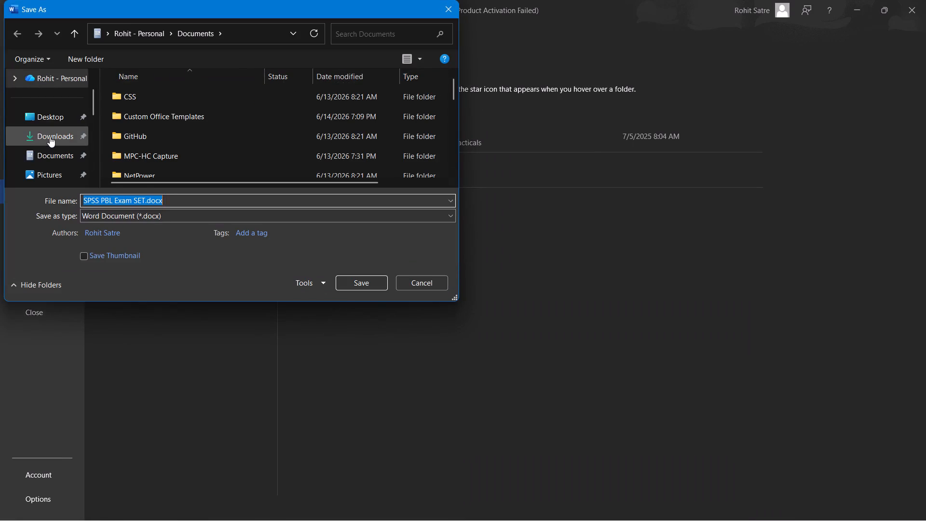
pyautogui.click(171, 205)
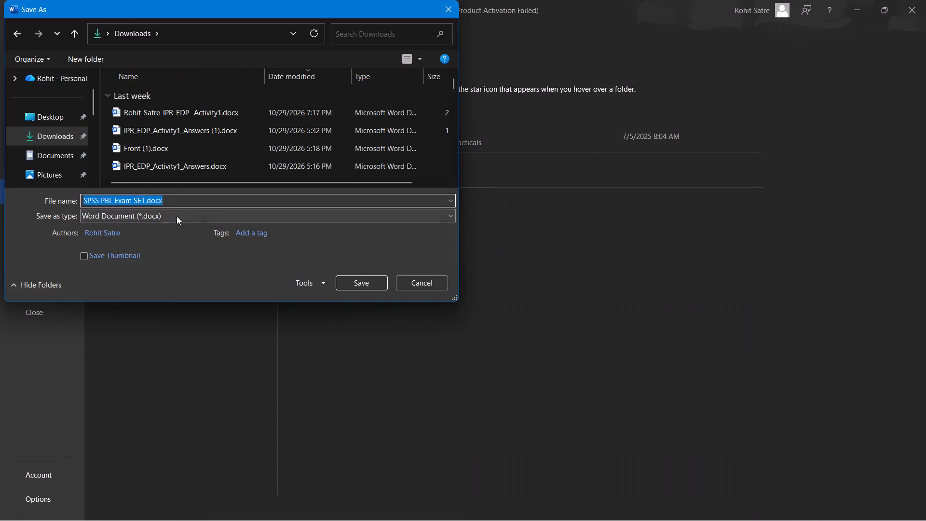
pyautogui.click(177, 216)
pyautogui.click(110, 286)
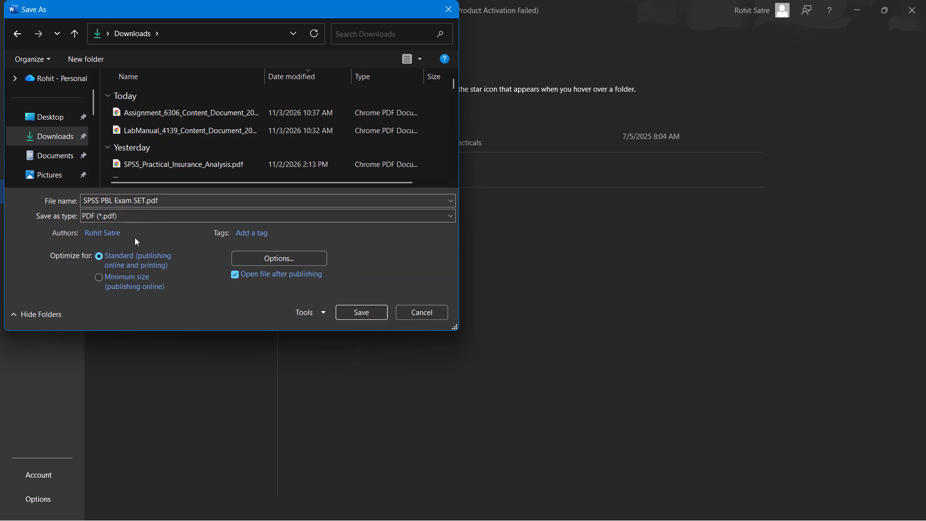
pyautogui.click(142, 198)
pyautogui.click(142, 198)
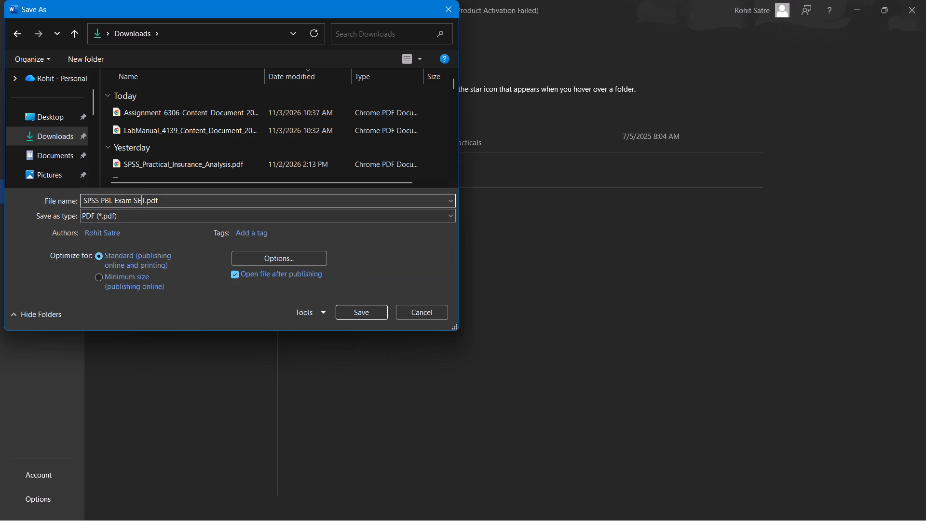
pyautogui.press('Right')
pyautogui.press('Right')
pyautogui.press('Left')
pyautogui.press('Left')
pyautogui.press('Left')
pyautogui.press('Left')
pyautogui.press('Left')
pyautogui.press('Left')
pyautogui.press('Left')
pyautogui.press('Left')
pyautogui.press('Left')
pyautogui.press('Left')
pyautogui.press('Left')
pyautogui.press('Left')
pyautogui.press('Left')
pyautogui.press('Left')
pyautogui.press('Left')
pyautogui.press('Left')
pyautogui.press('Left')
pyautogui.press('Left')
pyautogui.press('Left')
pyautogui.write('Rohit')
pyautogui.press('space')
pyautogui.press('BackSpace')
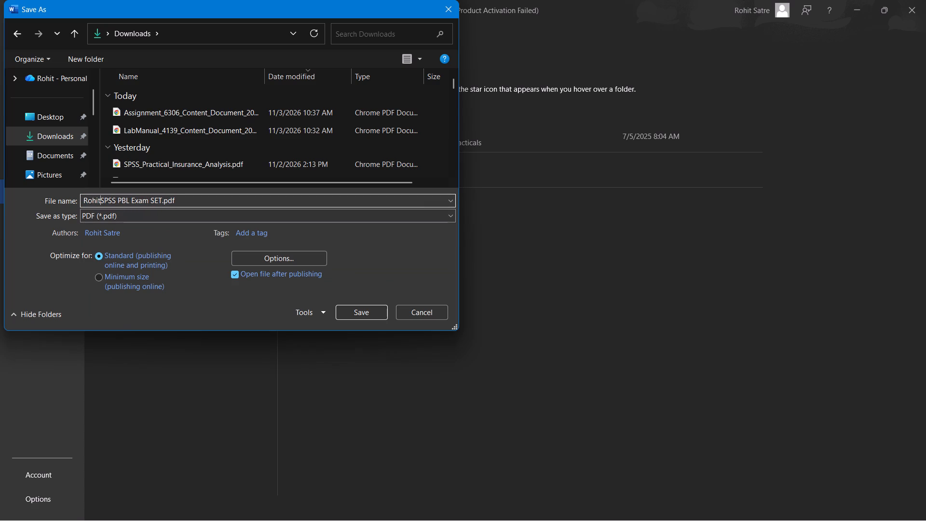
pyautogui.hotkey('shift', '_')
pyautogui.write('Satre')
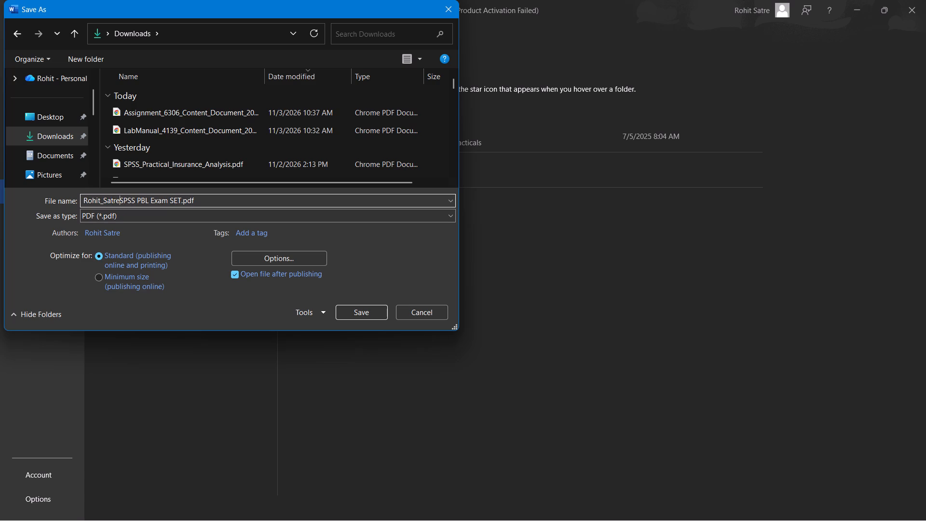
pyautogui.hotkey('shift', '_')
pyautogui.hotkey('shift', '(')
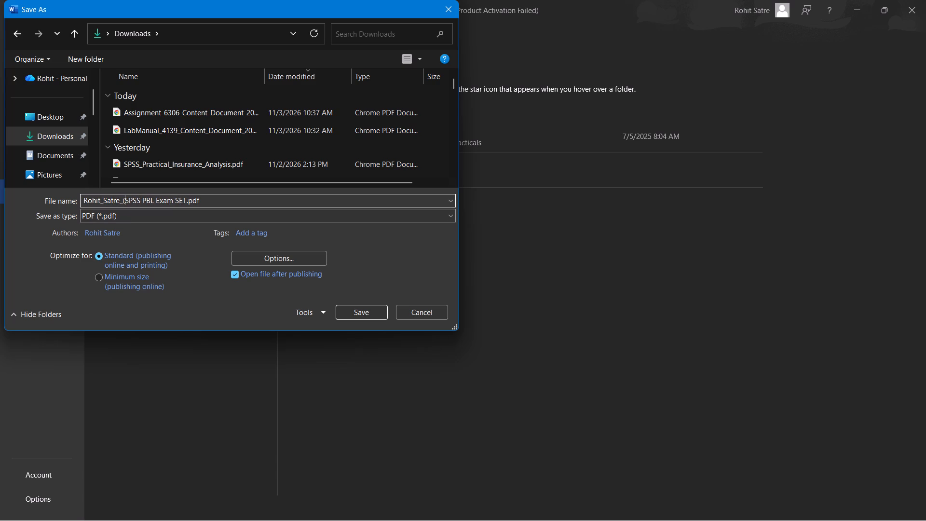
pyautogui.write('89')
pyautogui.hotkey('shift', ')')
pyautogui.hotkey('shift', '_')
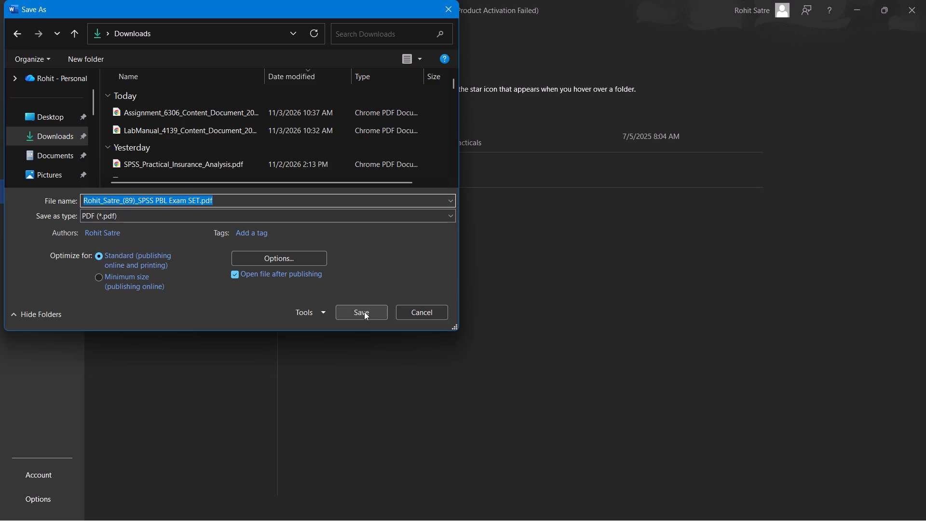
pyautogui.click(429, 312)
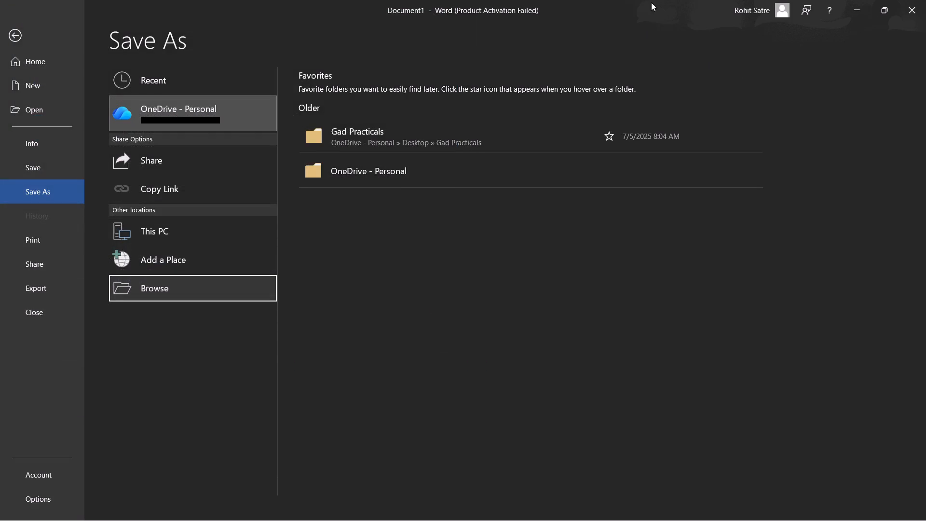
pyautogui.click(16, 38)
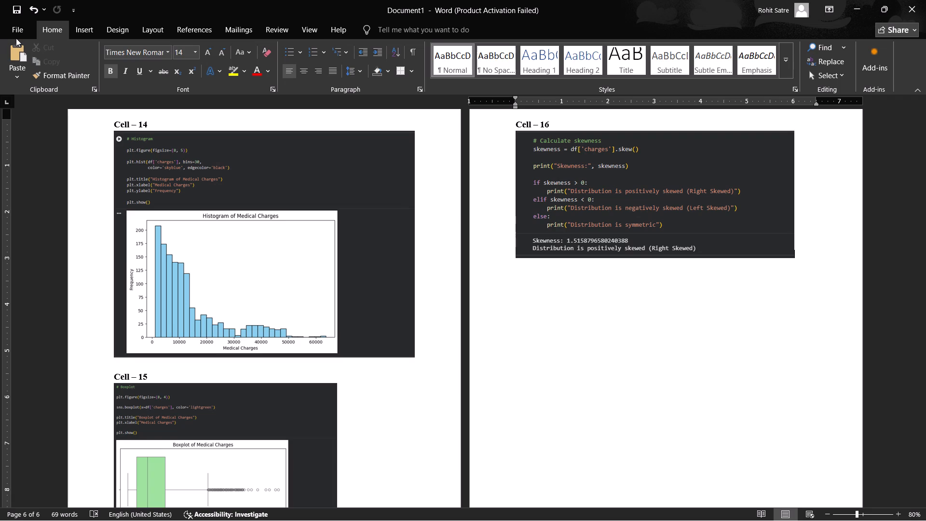
# Delete the typed import code lines under the Cell – 1 heading on the first page.
pyautogui.scroll(9, 177, 270)
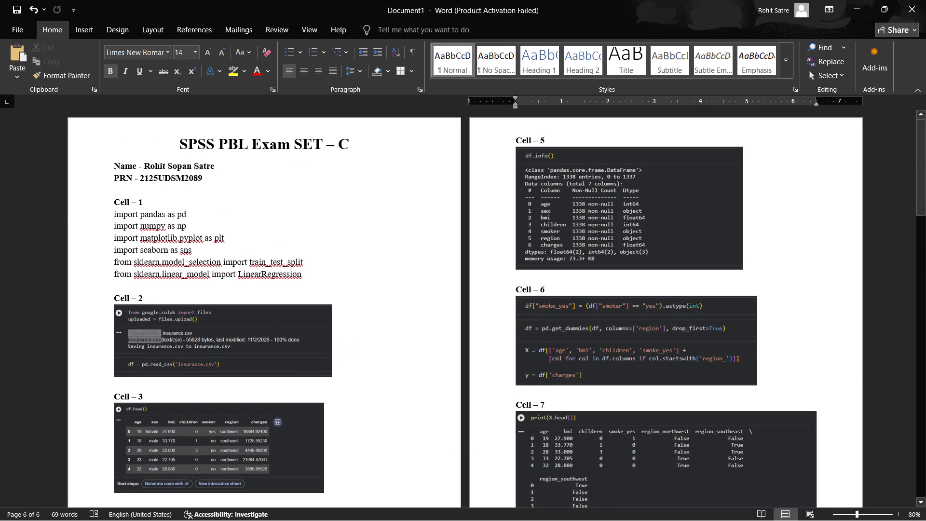
pyautogui.keyDown('ctrl'); pyautogui.scroll(1, 177, 270); pyautogui.keyUp('ctrl')
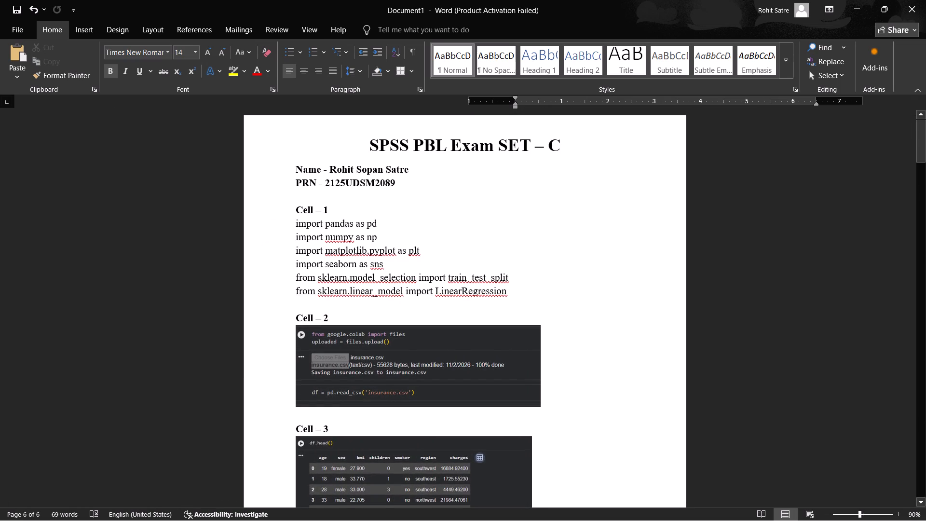
pyautogui.moveTo(512, 294); pyautogui.dragTo(306, 227)
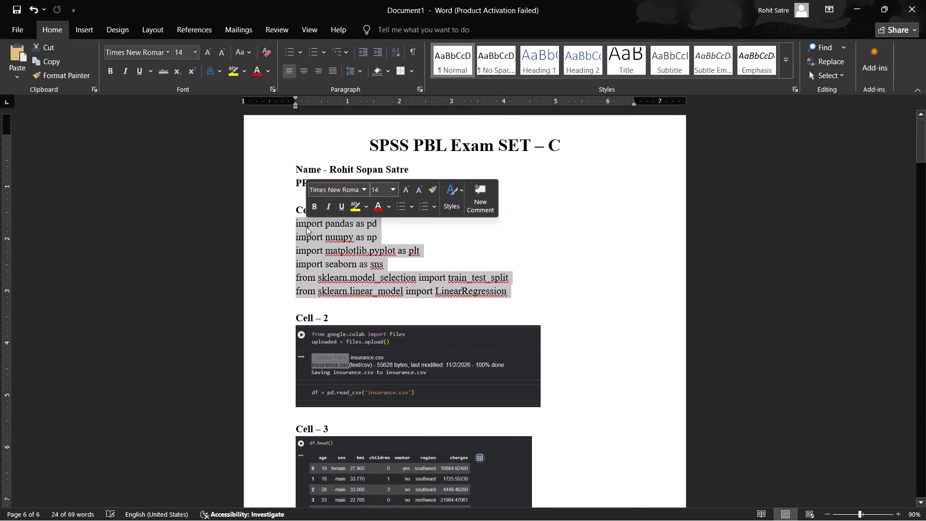
pyautogui.press('BackSpace')
# Capture the library imports cell at the start of the Colab notebook and paste it under Cell – 1 in Word.
pyautogui.hotkey('alt', 'Tab')
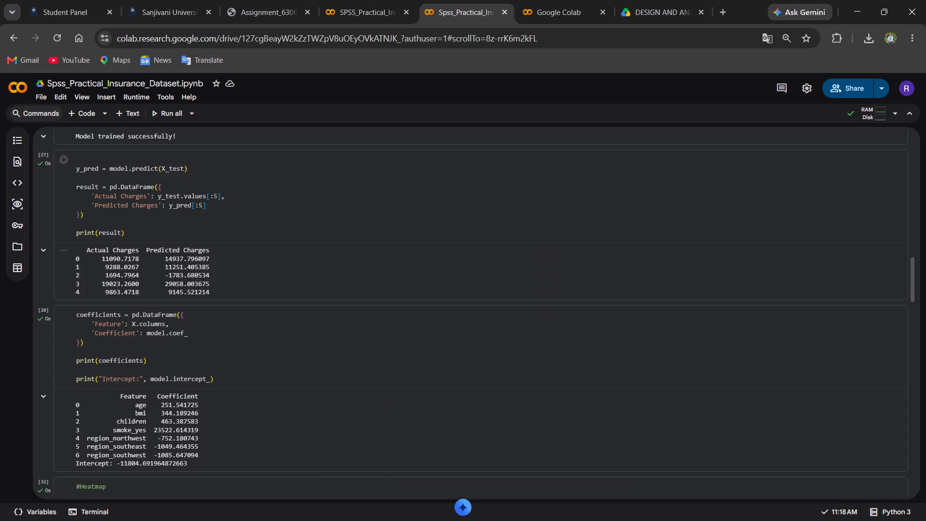
pyautogui.scroll(16, 306, 227)
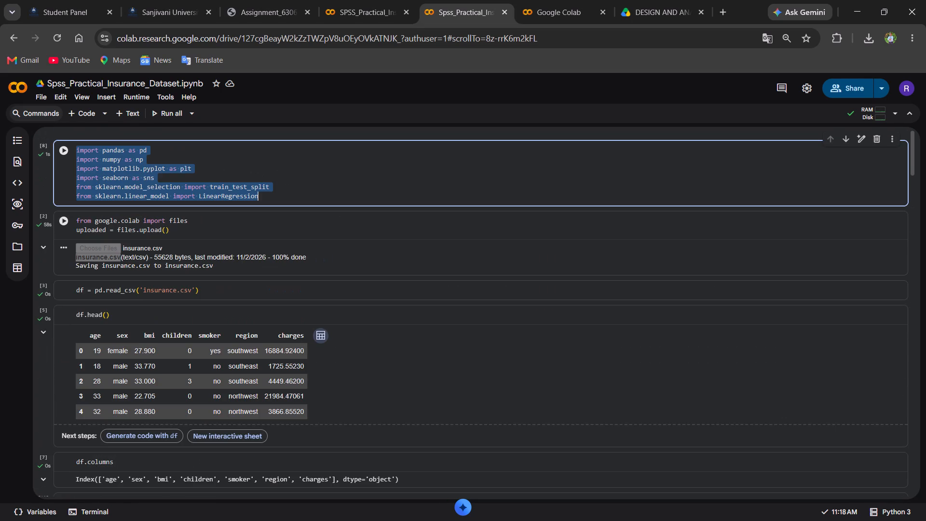
pyautogui.click(318, 210)
pyautogui.click(292, 231)
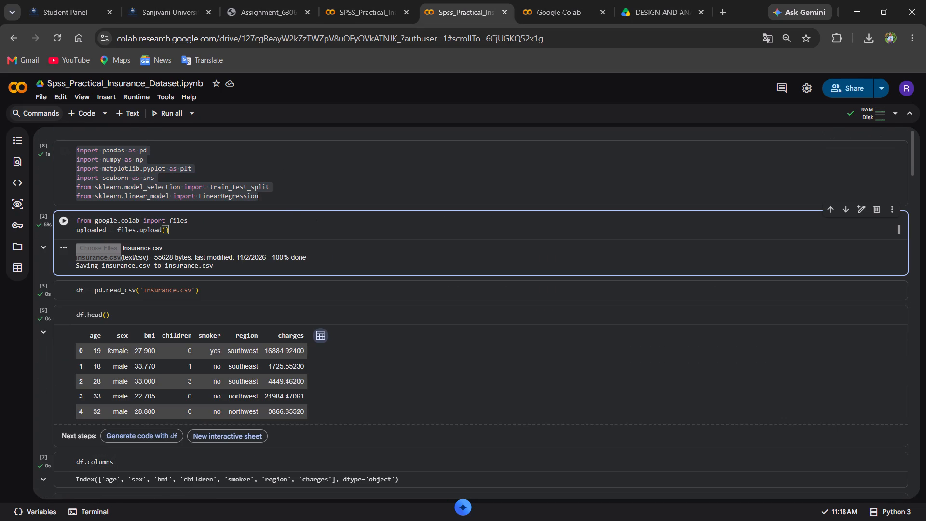
pyautogui.click(285, 190)
pyautogui.press('Print')
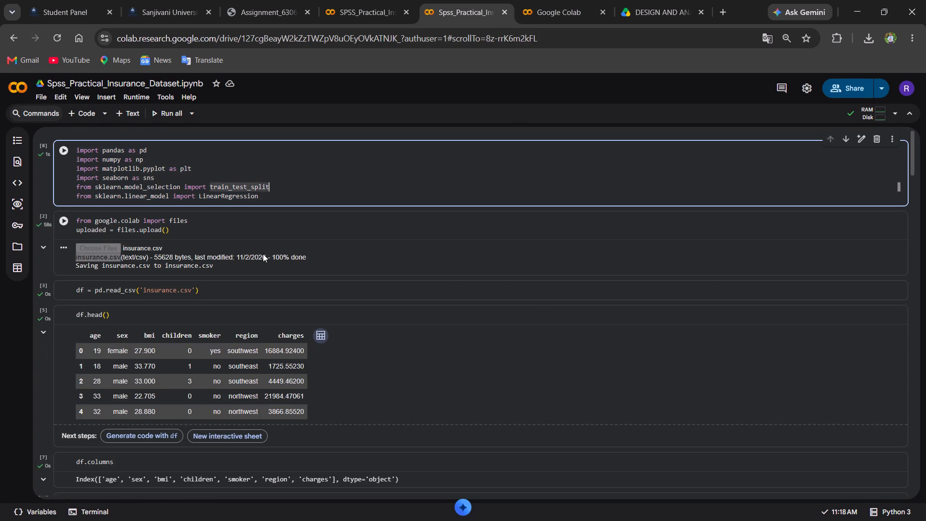
pyautogui.moveTo(55, 138); pyautogui.dragTo(338, 211)
pyautogui.hotkey('alt', 'Tab')
pyautogui.hotkey('ctrl', 'v')
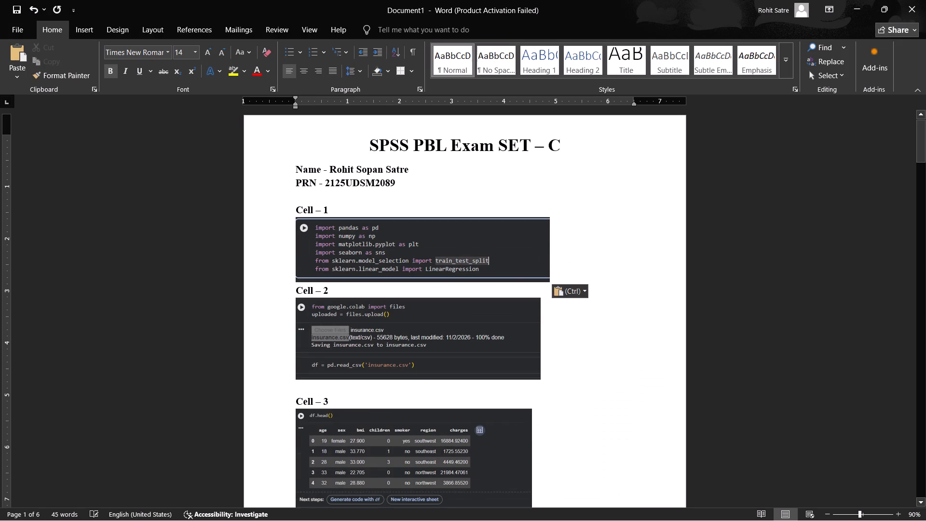
# Insert two blank lines above the Cell – 5 heading to move it onto the next page with its df.info() screenshot.
pyautogui.scroll(-2, 435, 327)
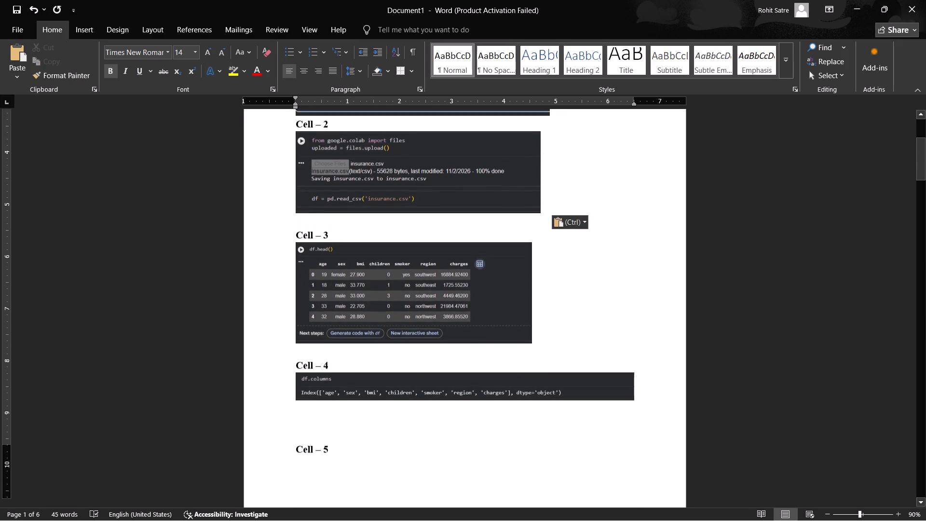
pyautogui.scroll(-2, 435, 327)
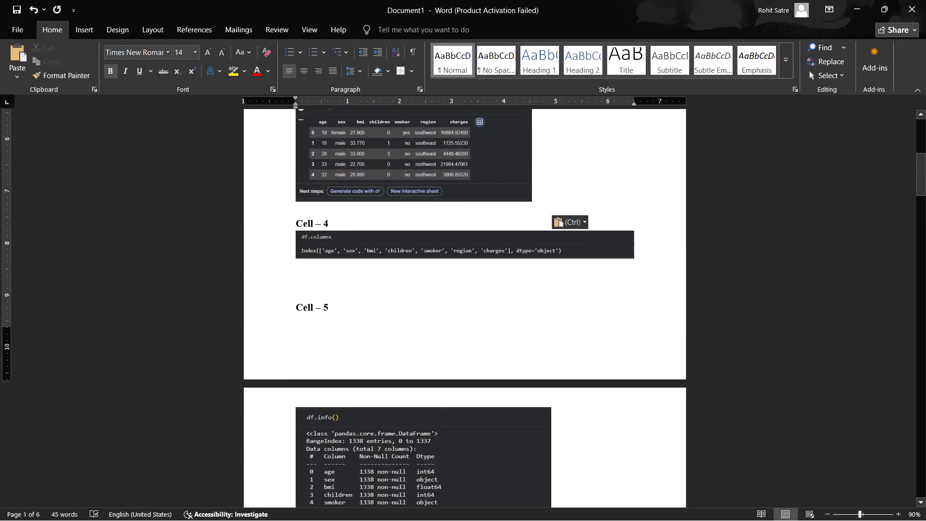
pyautogui.click(293, 282)
pyautogui.press('Return')
pyautogui.press('Return')
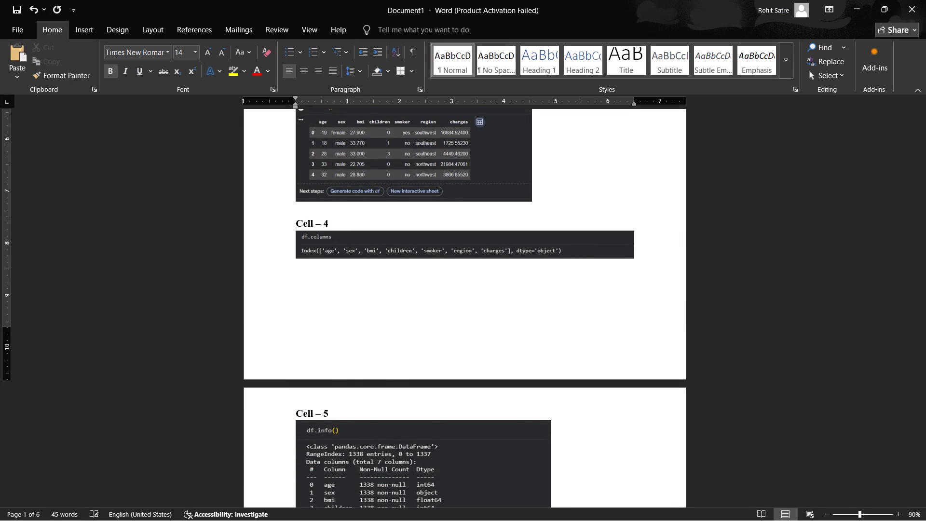
# Review the report from Cell – 5 through Cell – 16, checking the headings, screenshots and page breaks.
pyautogui.scroll(-3, 293, 282)
pyautogui.scroll(1, 293, 282)
pyautogui.scroll(-3, 293, 282)
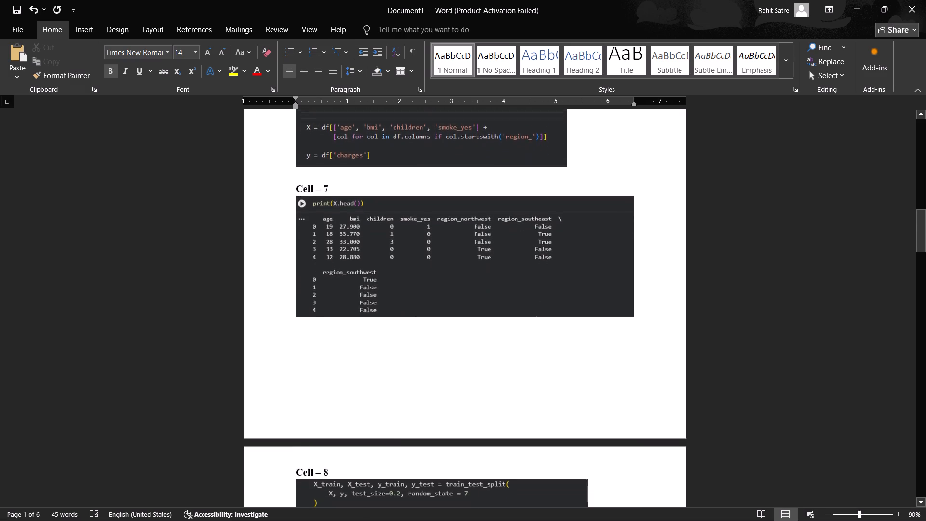
pyautogui.scroll(-4, 293, 282)
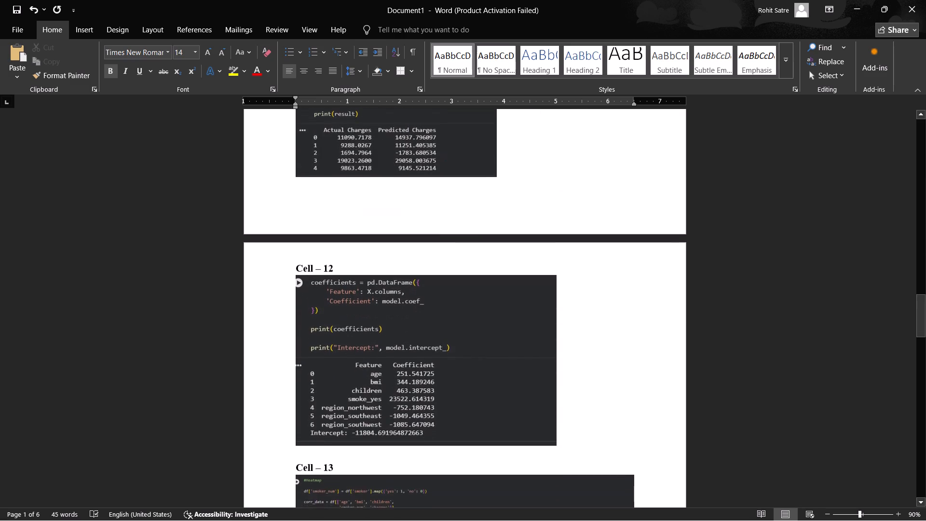
pyautogui.scroll(-7, 293, 282)
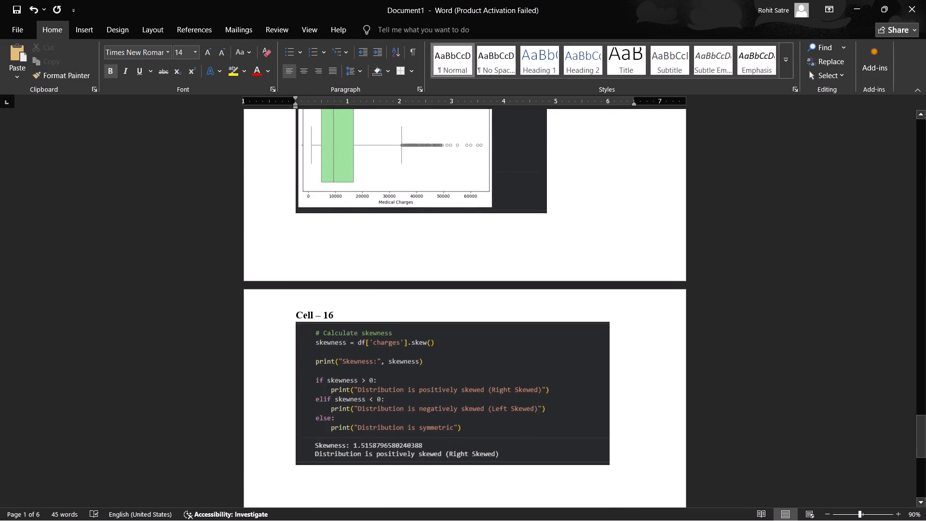
pyautogui.scroll(-2, 293, 282)
pyautogui.scroll(1, 293, 282)
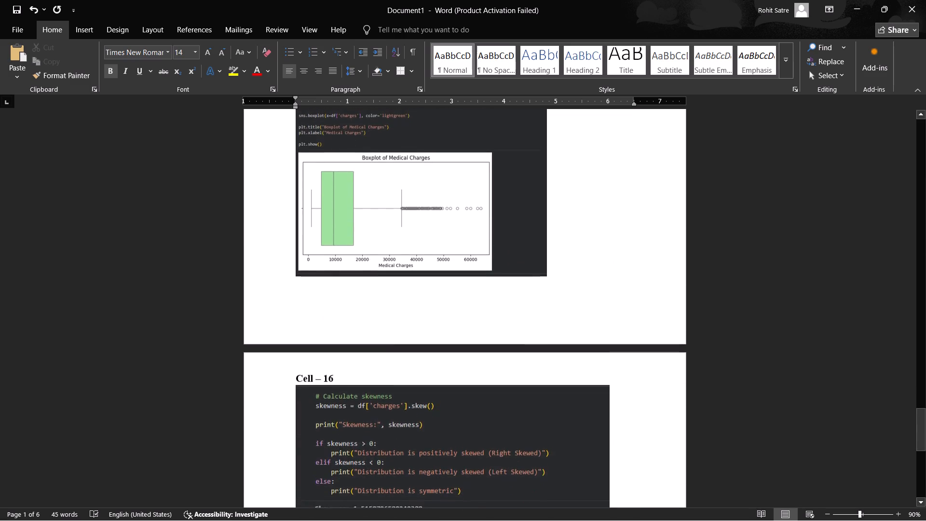
pyautogui.scroll(1, 293, 282)
# Start saving the report in Downloads, prefixing the file name SPSS PBL Exam SET with the student's name and _(89)_.
pyautogui.hotkey('ctrl', 's')
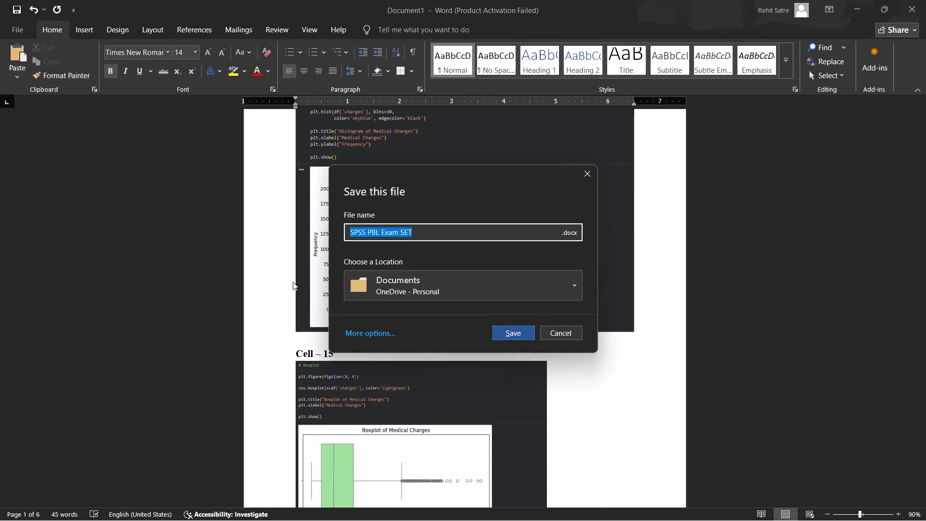
pyautogui.click(392, 328)
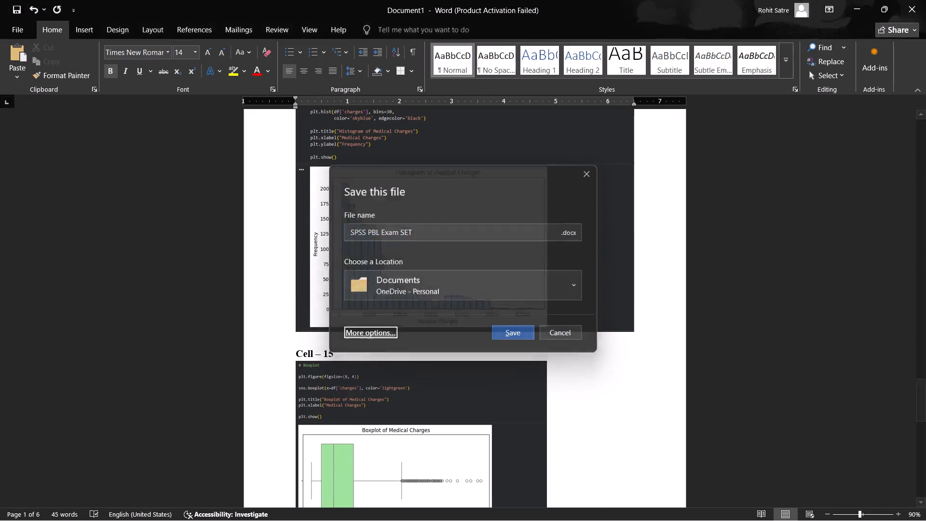
pyautogui.click(126, 296)
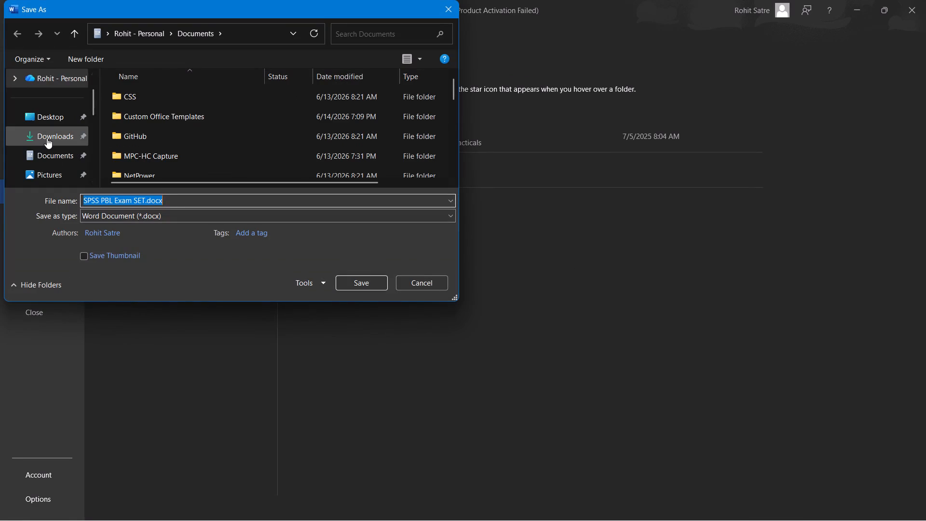
pyautogui.click(47, 138)
pyautogui.click(164, 201)
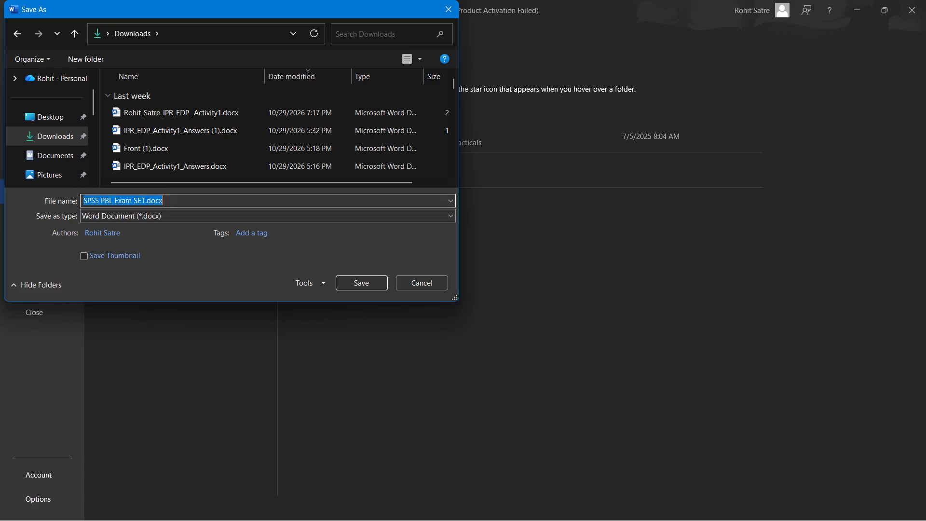
pyautogui.hotkey('ctrl', 'Left')
pyautogui.hotkey('ctrl', 'Left')
pyautogui.hotkey('ctrl', 'Left')
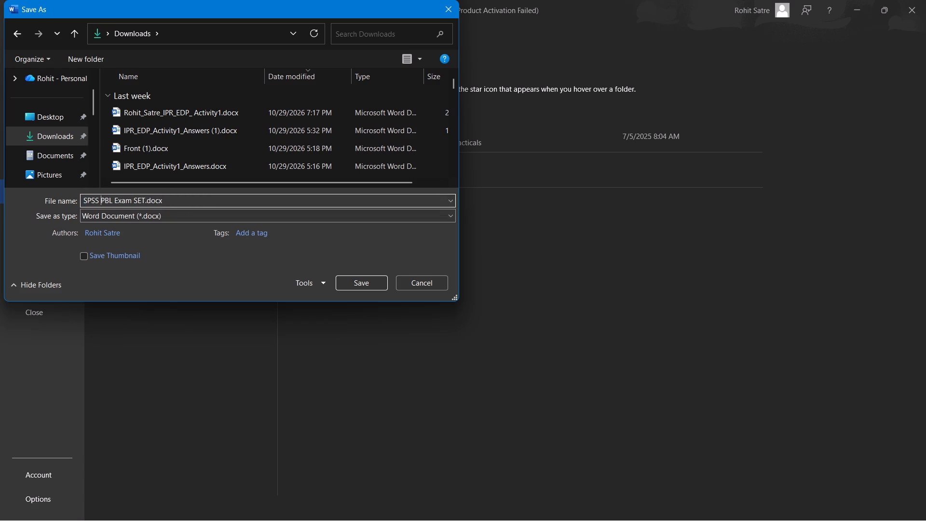
pyautogui.hotkey('ctrl', 'Left')
pyautogui.hotkey('ctrl', 'Left')
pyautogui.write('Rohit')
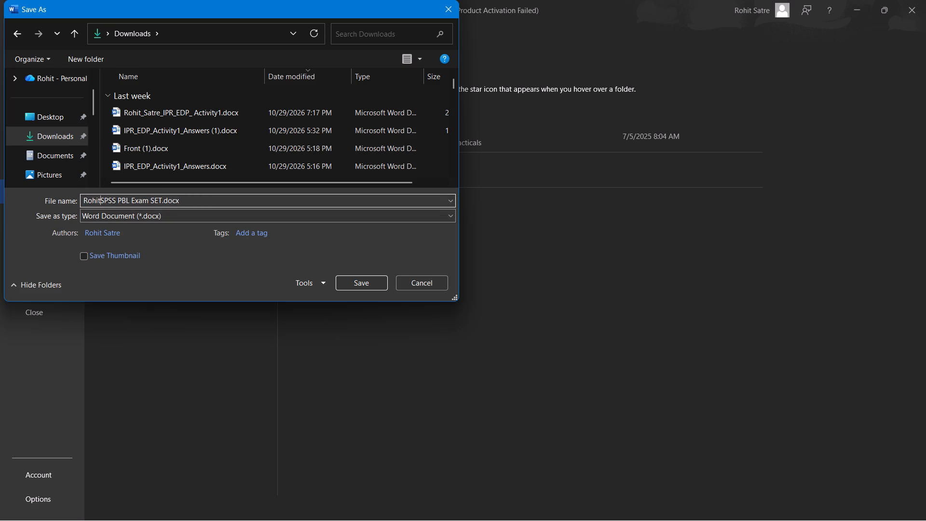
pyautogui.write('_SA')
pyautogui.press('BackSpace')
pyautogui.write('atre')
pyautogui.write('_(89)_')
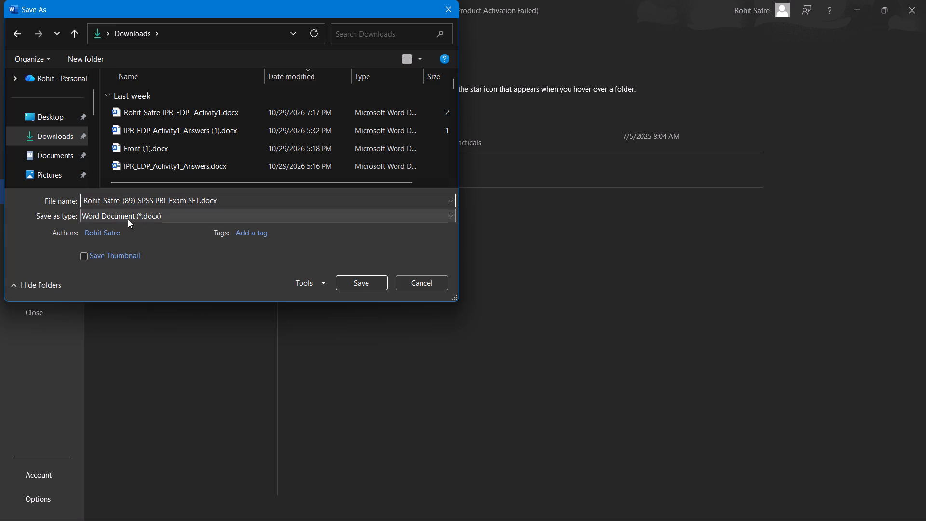
# Set the file type to PDF and save the report to the Downloads folder.
pyautogui.click(128, 219)
pyautogui.click(108, 286)
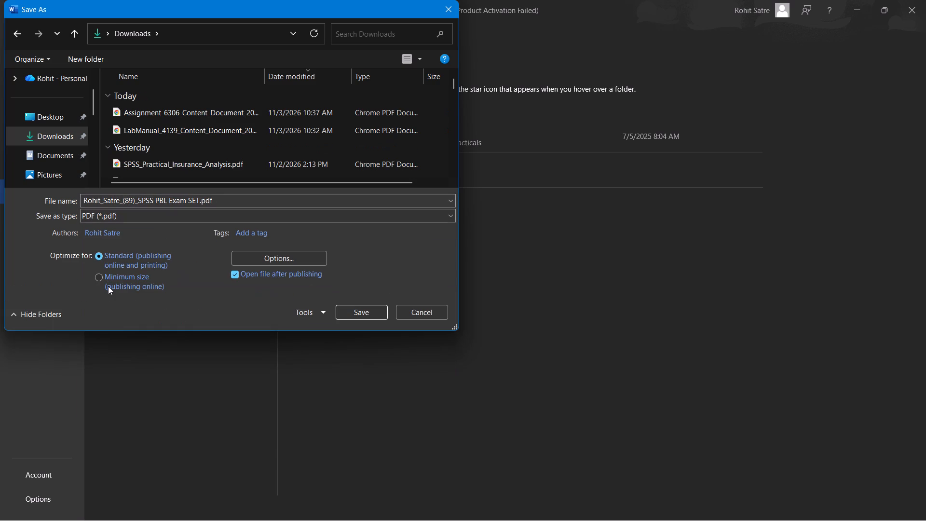
pyautogui.click(49, 129)
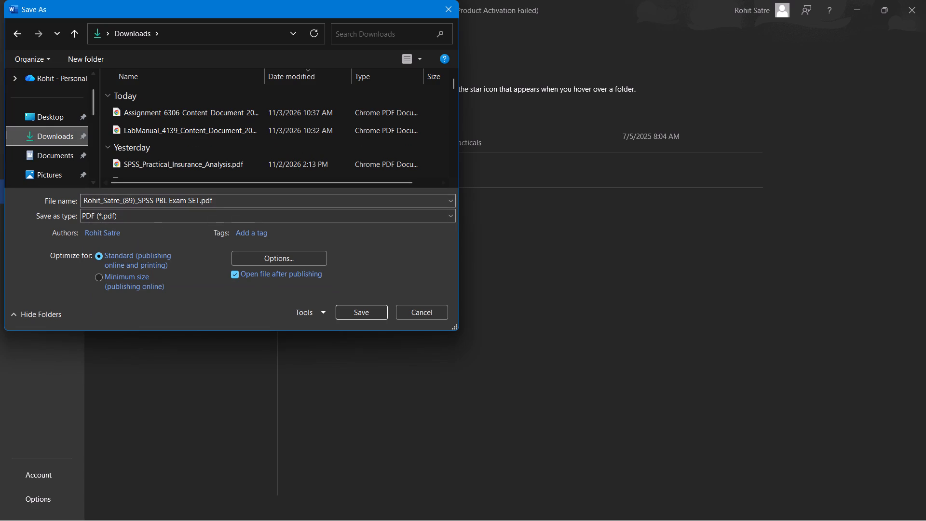
pyautogui.click(349, 308)
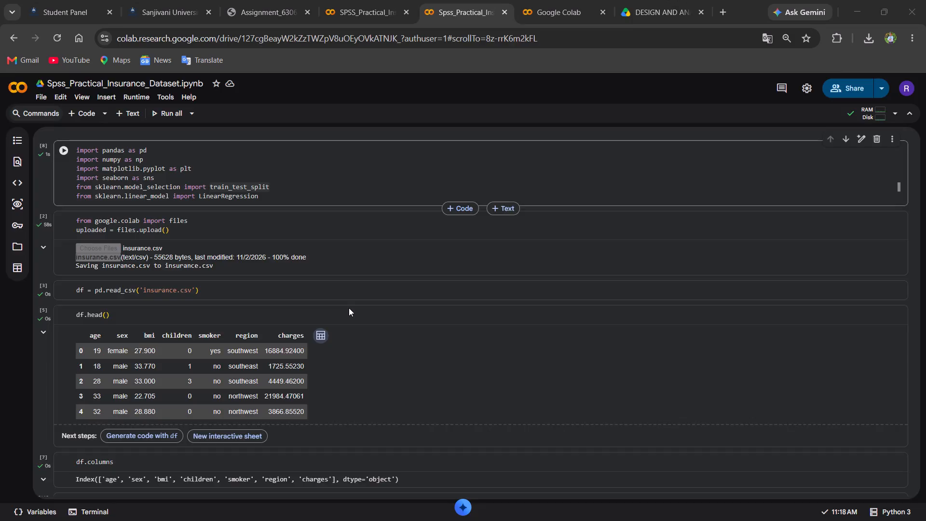
# Examine the exported PDF in Chrome, checking the cell headings, screenshots and page layout from Cell – 1 onward.
pyautogui.scroll(1, 349, 308)
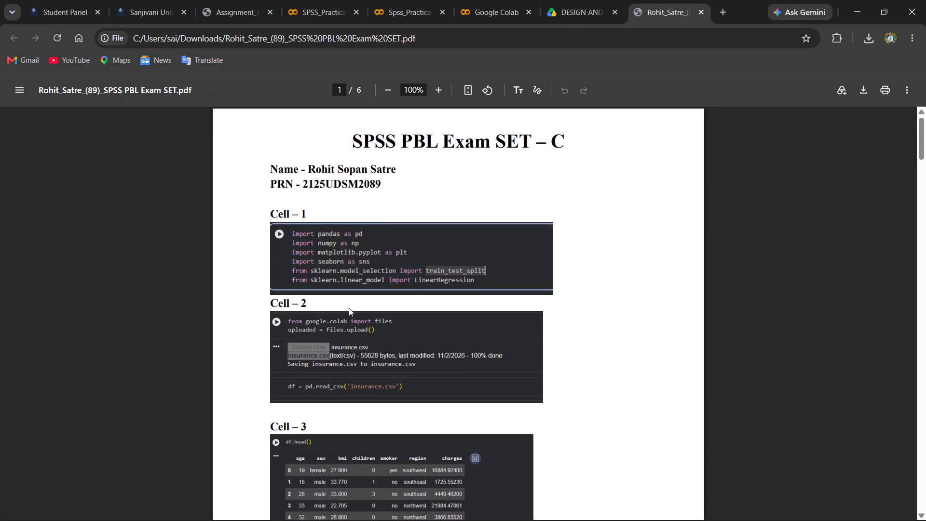
pyautogui.scroll(-5, 349, 308)
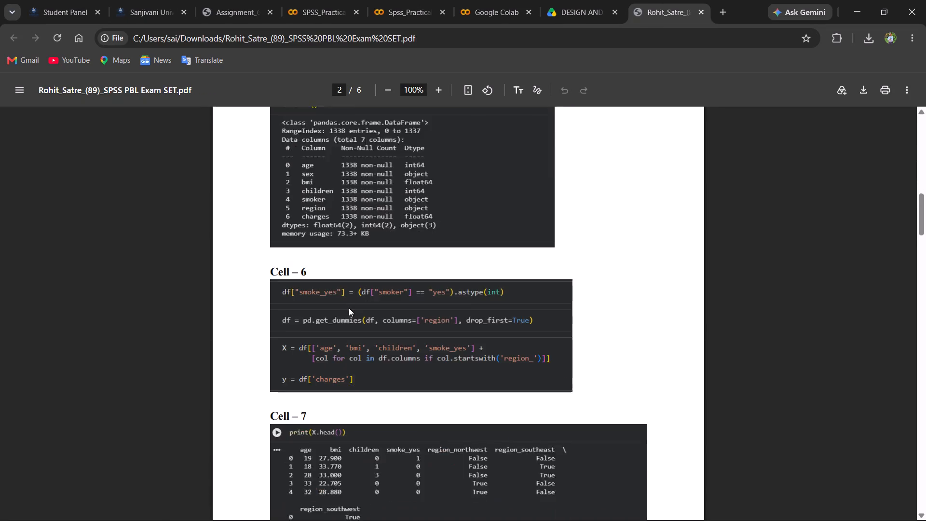
pyautogui.scroll(-7, 349, 308)
pyautogui.scroll(8, 349, 308)
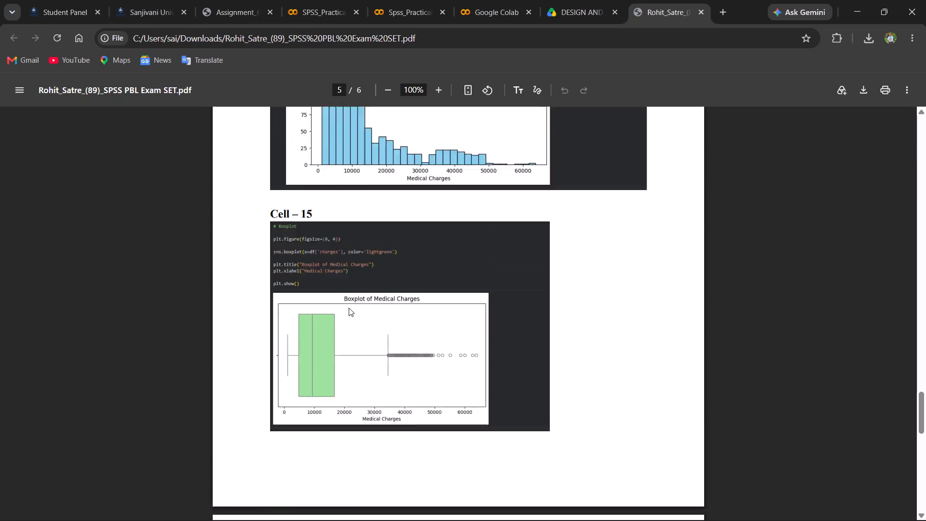
pyautogui.scroll(4, 349, 308)
# Open the upload page of the PBL_SETS assignment in the 24UADPC302 - Predictive Modeling Using SPSS (IBM) course on the university LMS.
pyautogui.click(39, 0)
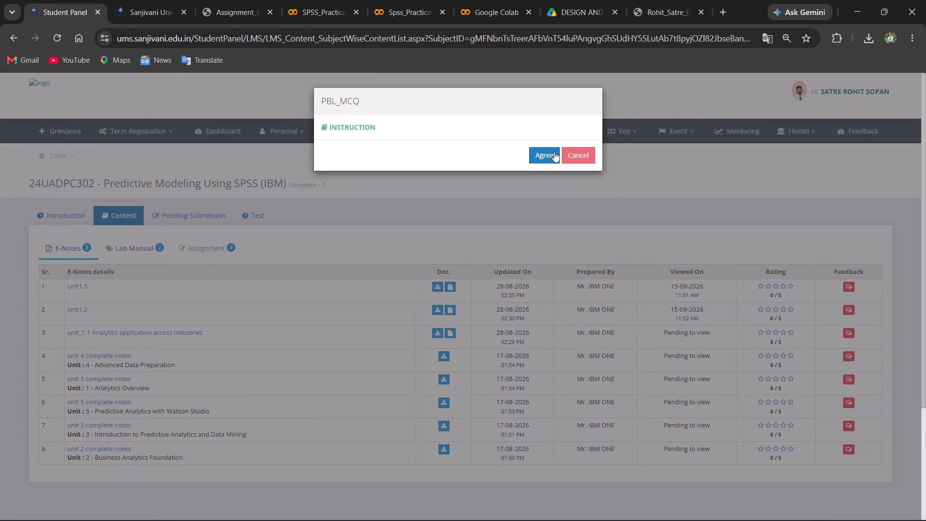
pyautogui.click(164, 2)
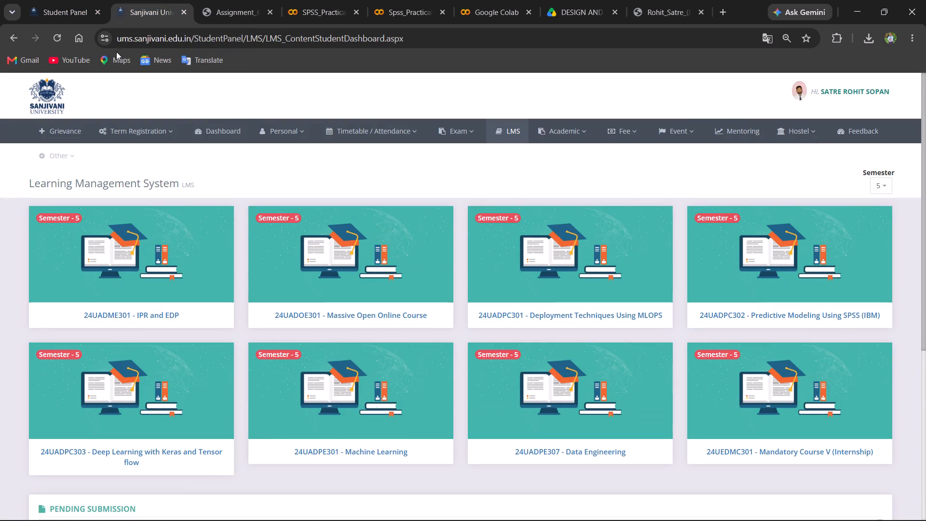
pyautogui.scroll(-3, 157, 256)
pyautogui.scroll(1, 157, 256)
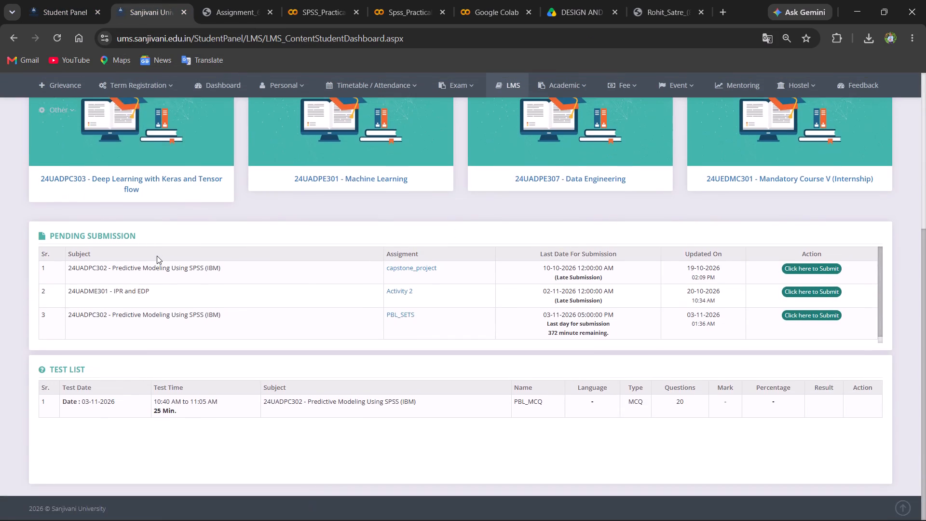
pyautogui.scroll(1, 157, 256)
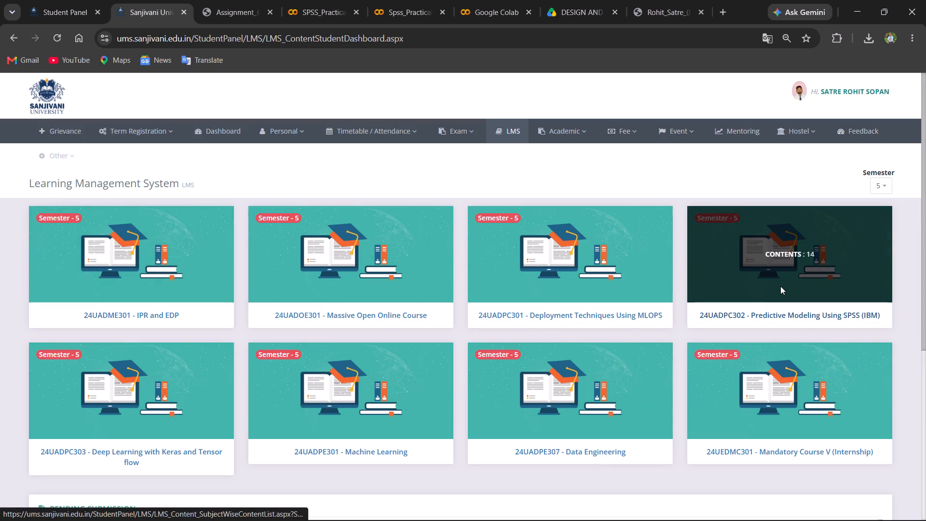
pyautogui.click(780, 286)
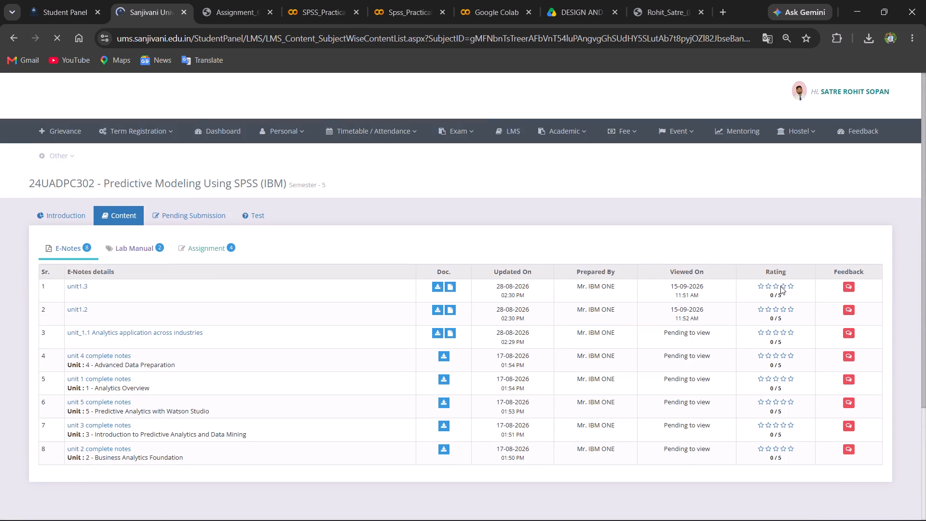
pyautogui.scroll(1, 780, 286)
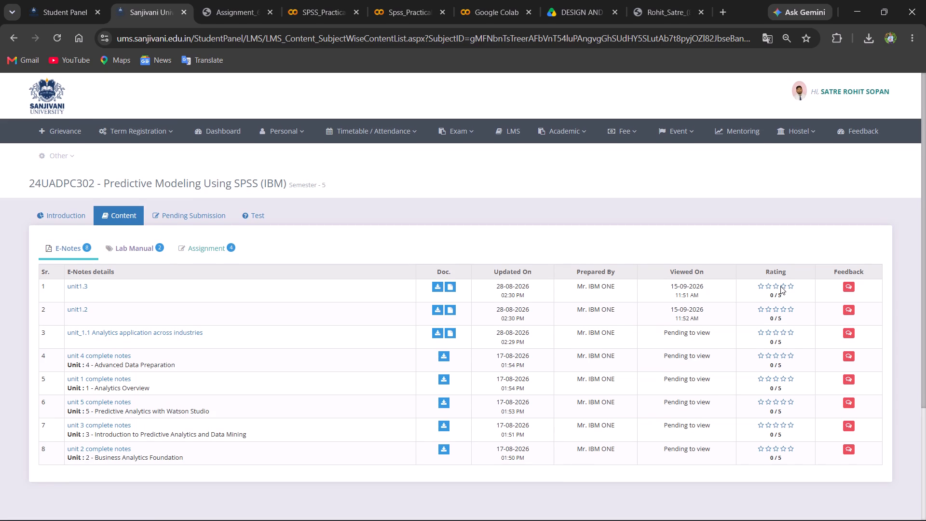
pyautogui.click(190, 243)
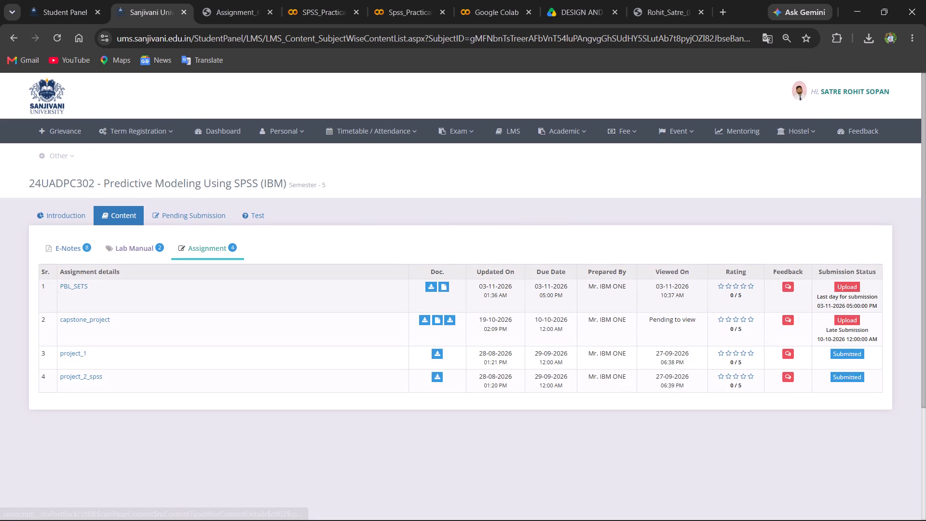
pyautogui.click(847, 287)
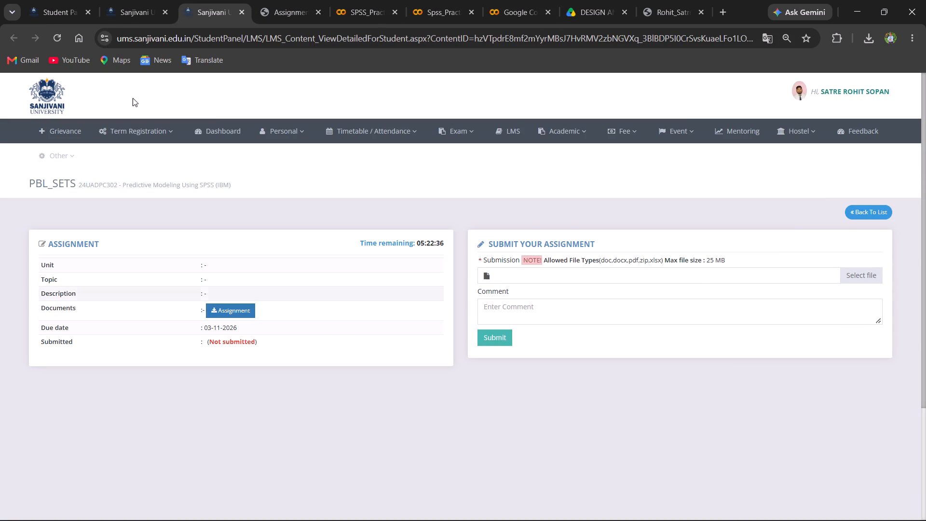
# Attach the exported SPSS PBL Exam SET PDF from Downloads to the PBL_SETS submission form.
pyautogui.click(128, 0)
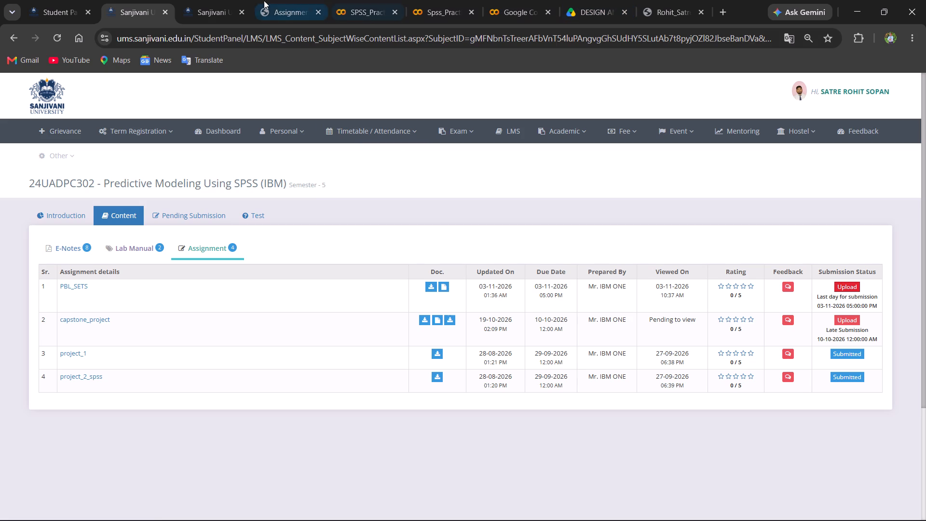
pyautogui.click(212, 0)
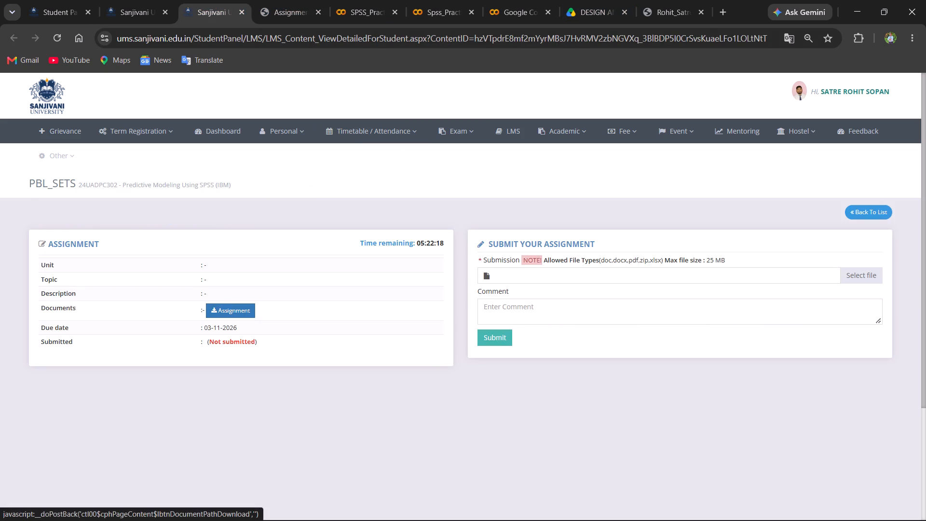
pyautogui.click(573, 272)
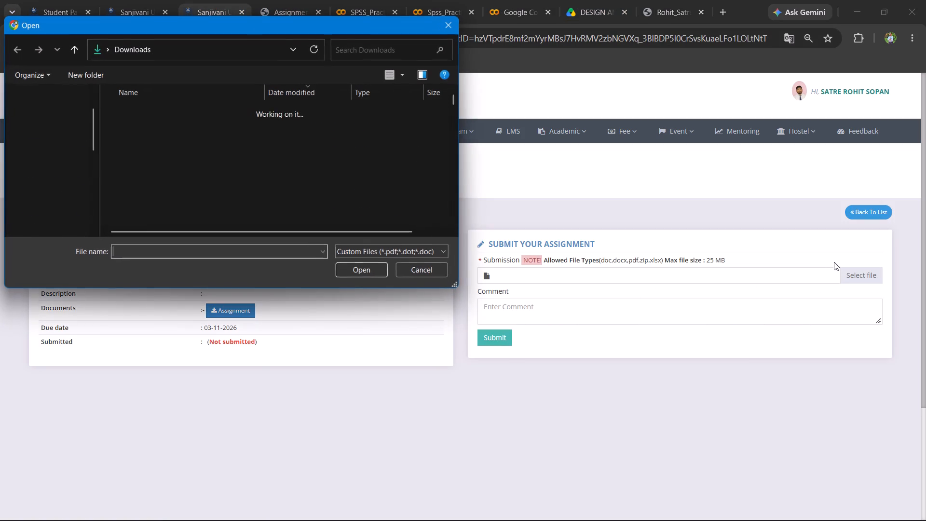
pyautogui.doubleClick(128, 131)
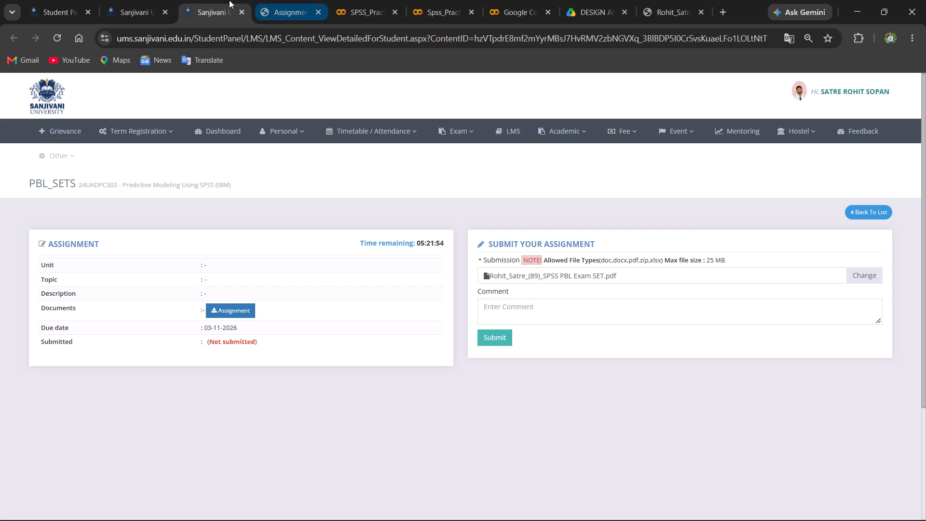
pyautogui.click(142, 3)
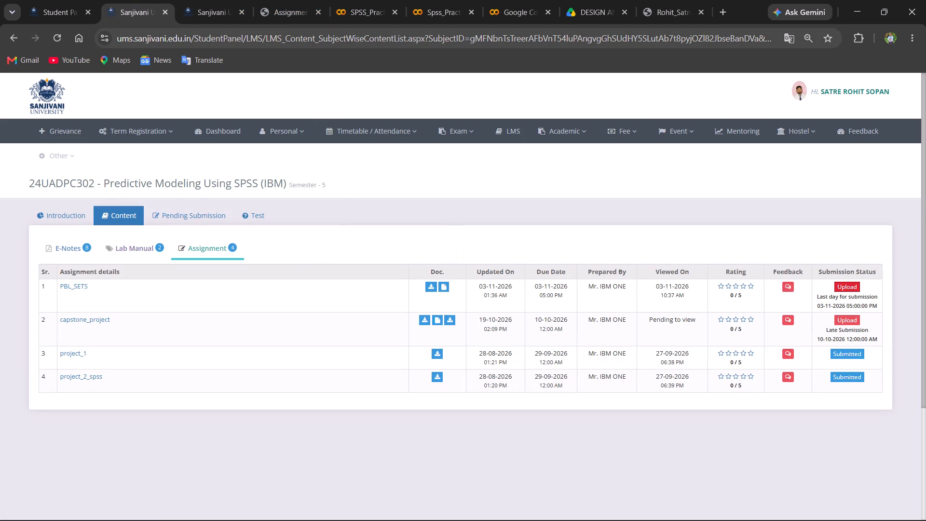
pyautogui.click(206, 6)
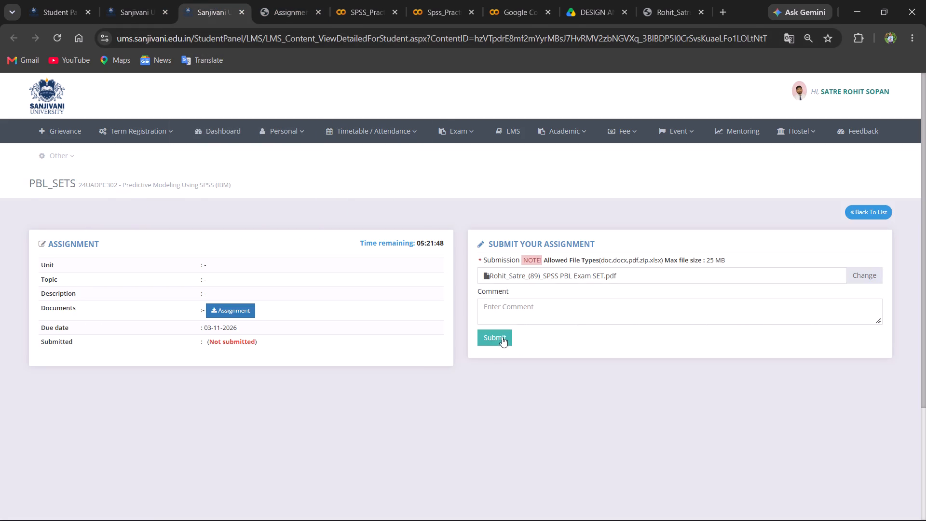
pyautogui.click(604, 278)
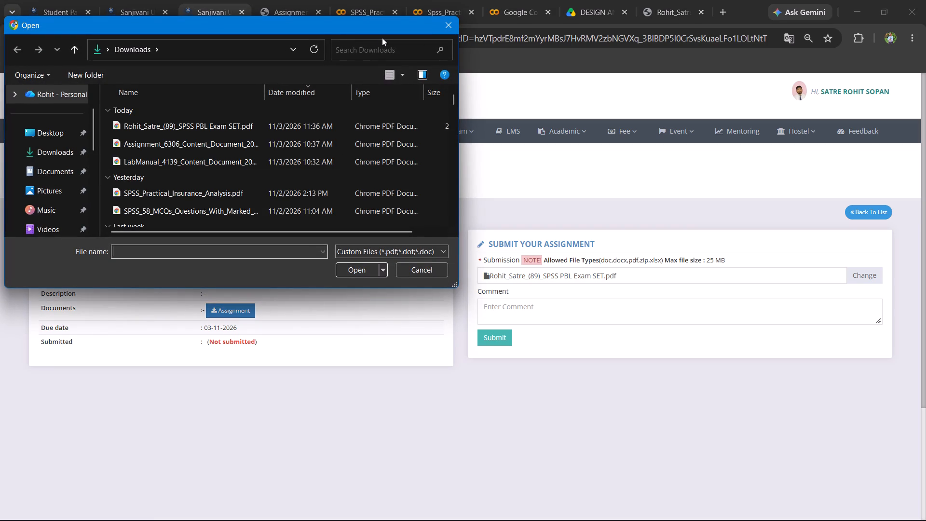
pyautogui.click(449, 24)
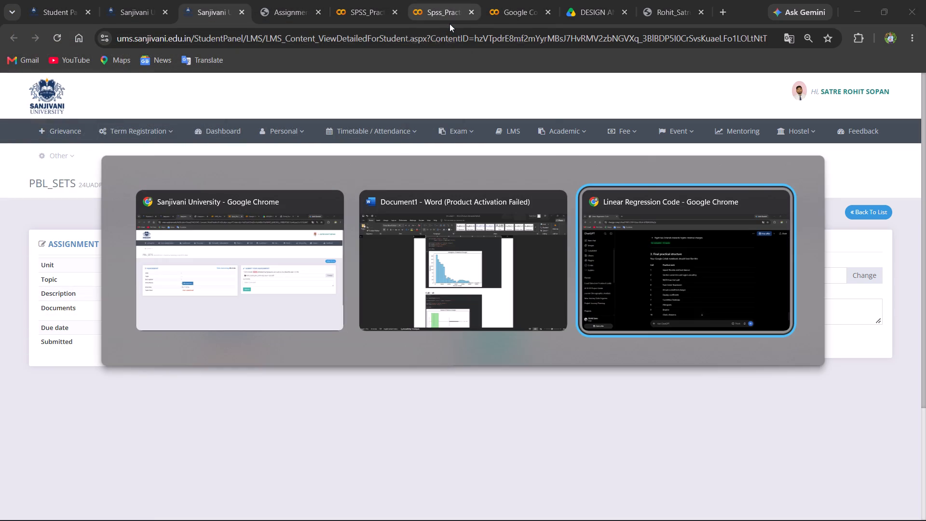
# Rename the exported SPSS PBL Exam SET PDF in Downloads by adding _C to the end of its name.
pyautogui.press('super+e')
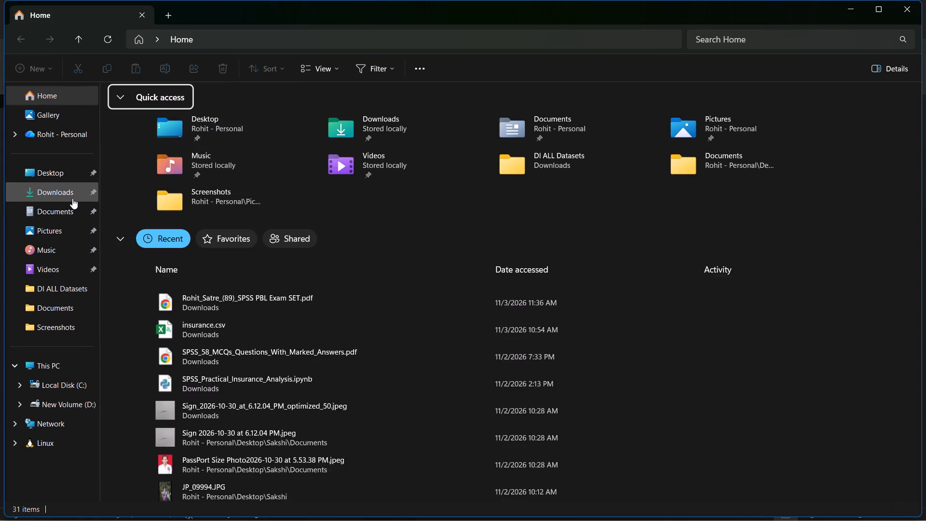
pyautogui.click(72, 198)
pyautogui.click(179, 123)
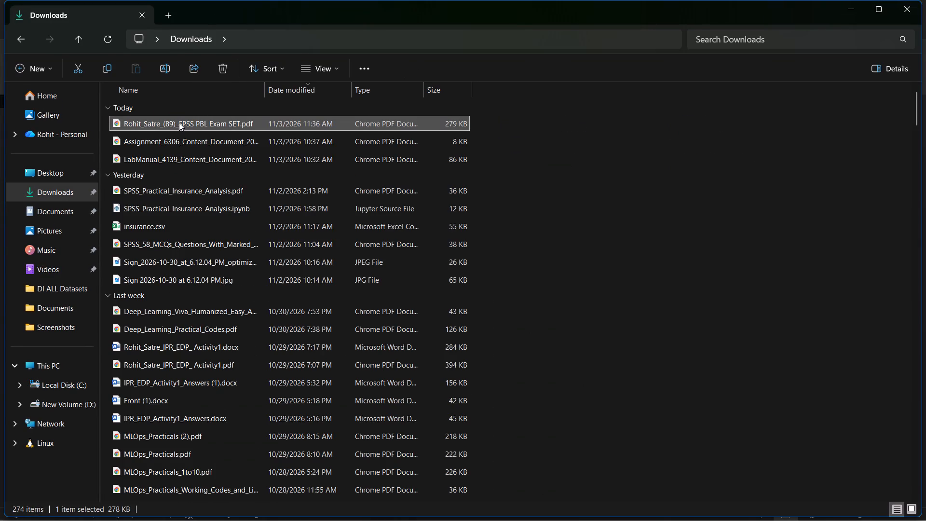
pyautogui.click(179, 123)
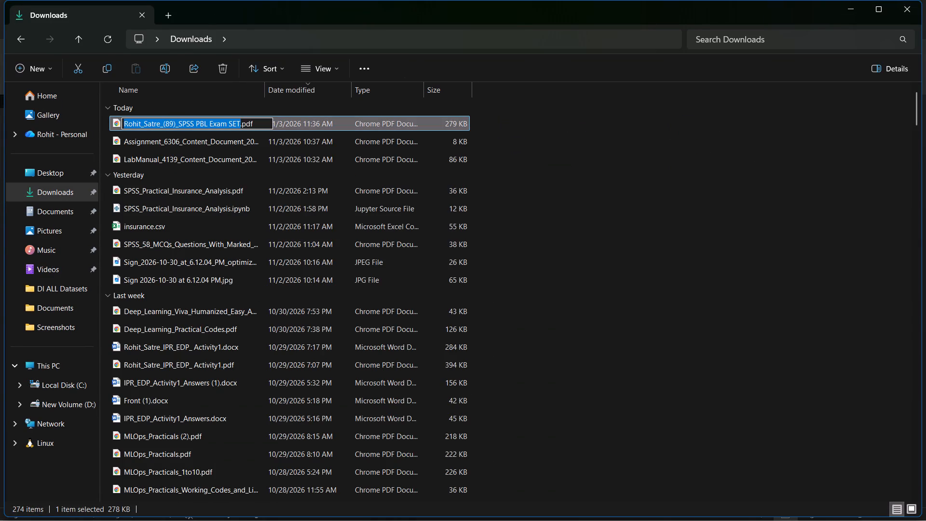
pyautogui.press('Right')
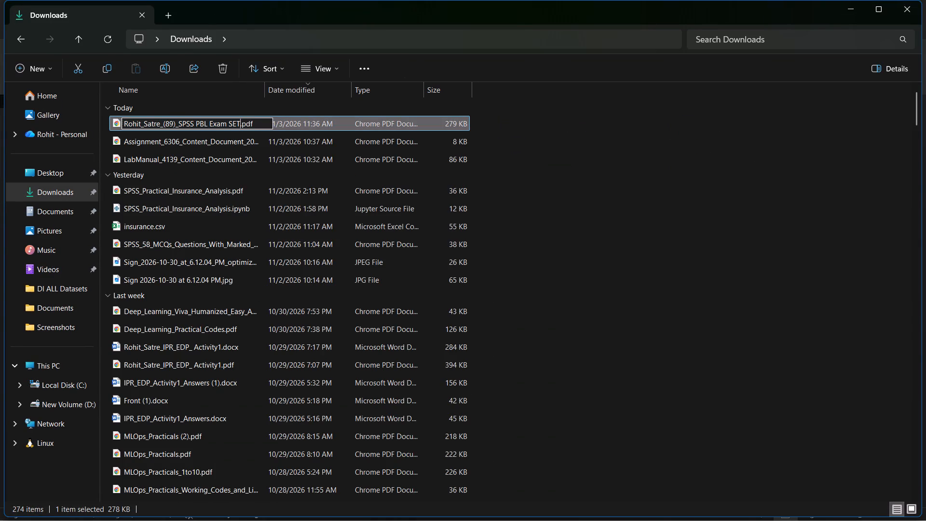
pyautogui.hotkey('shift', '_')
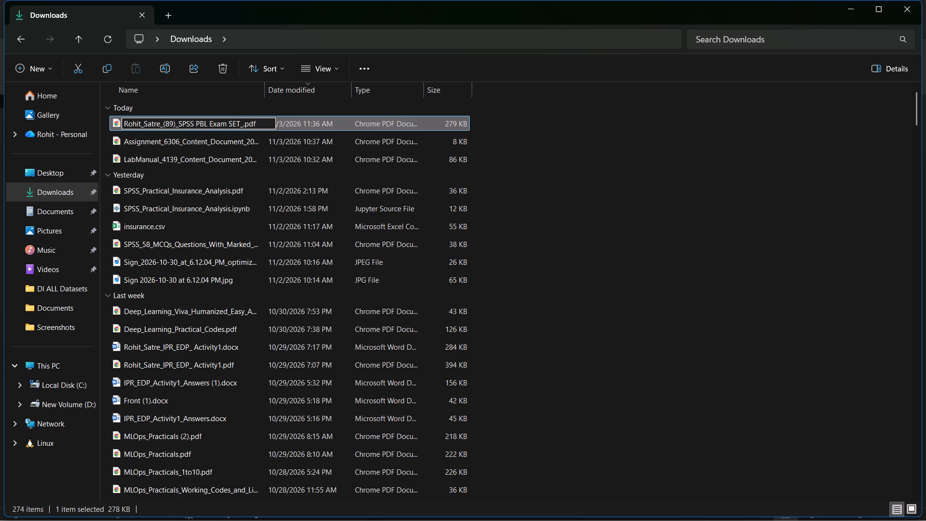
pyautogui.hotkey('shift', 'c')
pyautogui.press('Left')
pyautogui.hotkey('shift', '(')
pyautogui.press('BackSpace')
pyautogui.press('Return')
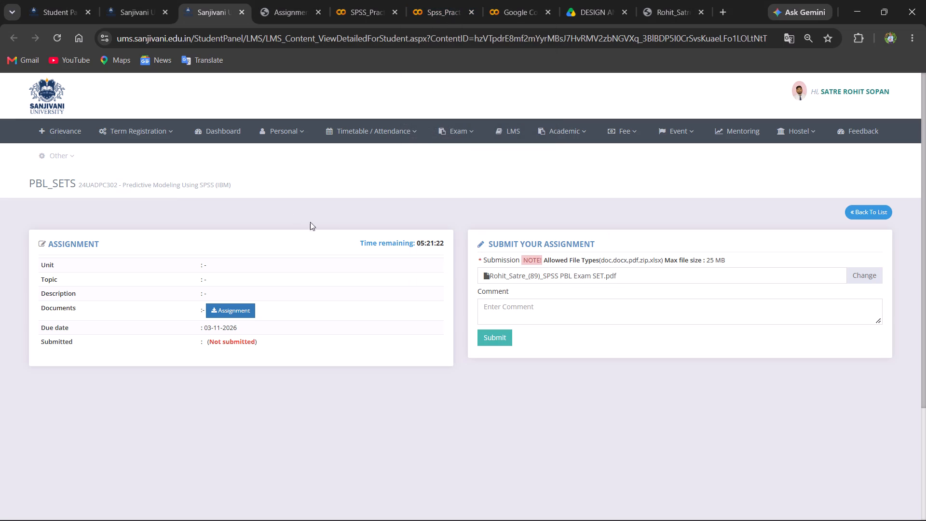
# Replace the attached file with the renamed SPSS PBL Exam SET_C PDF and submit the PBL_SETS assignment.
pyautogui.click(643, 275)
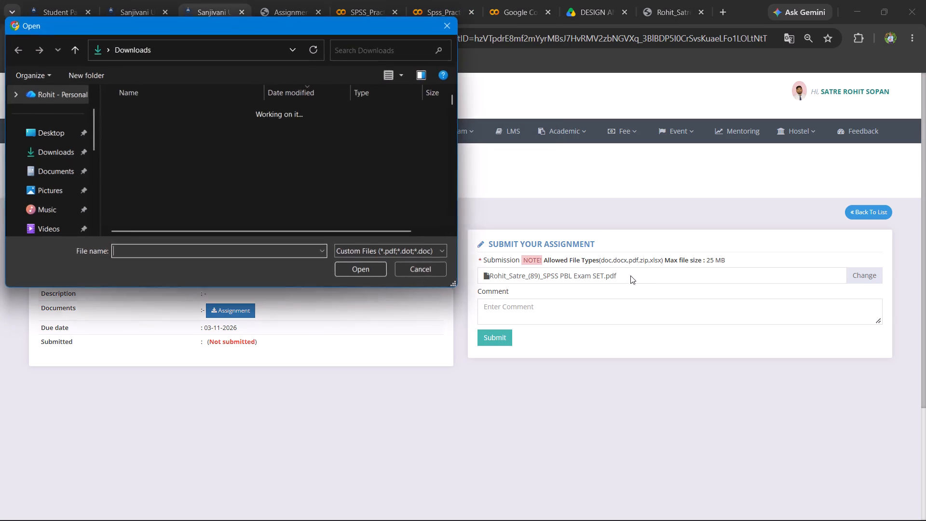
pyautogui.click(146, 127)
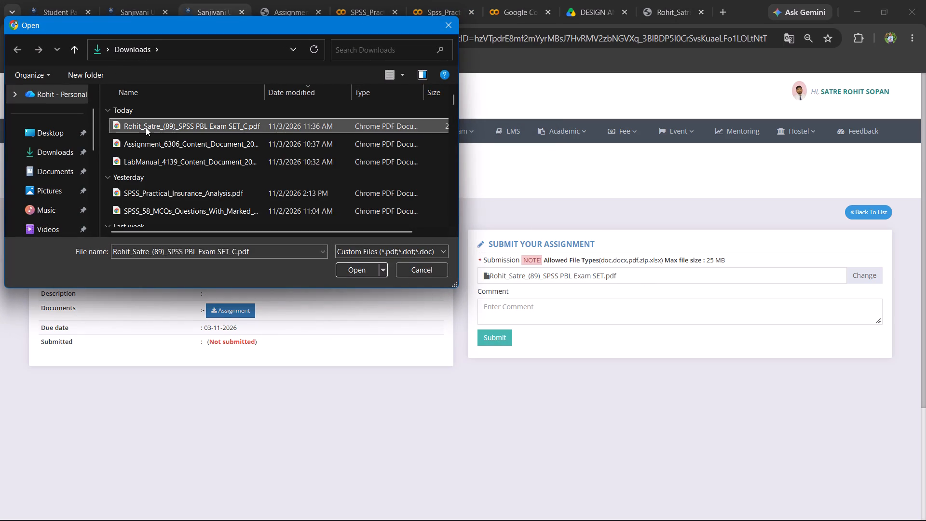
pyautogui.click(350, 271)
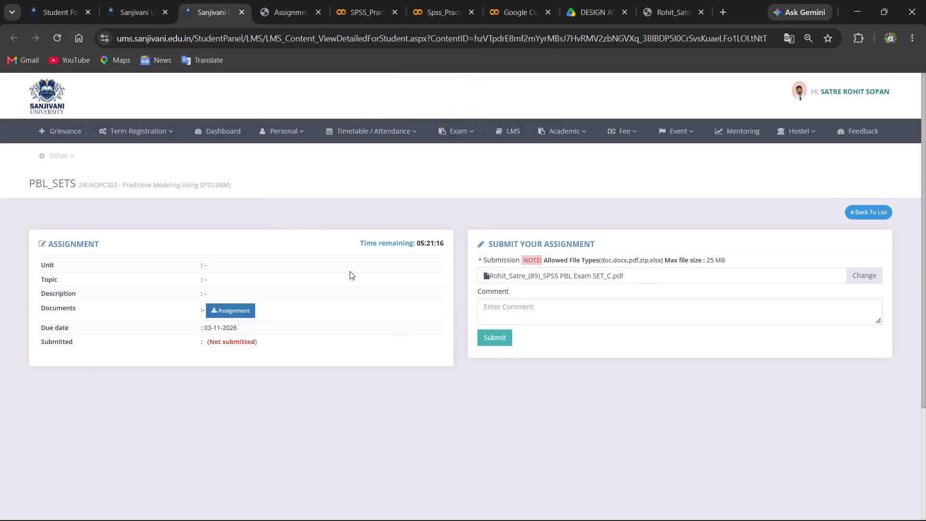
pyautogui.click(493, 342)
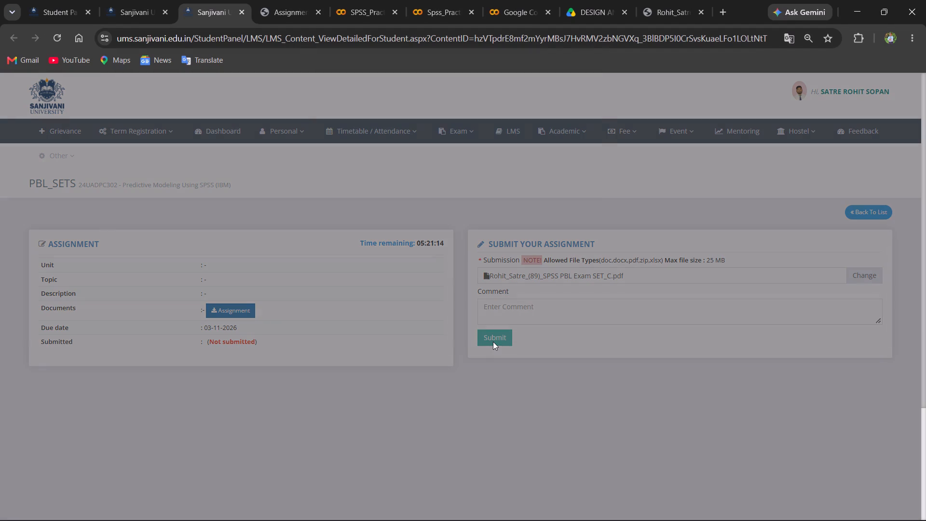